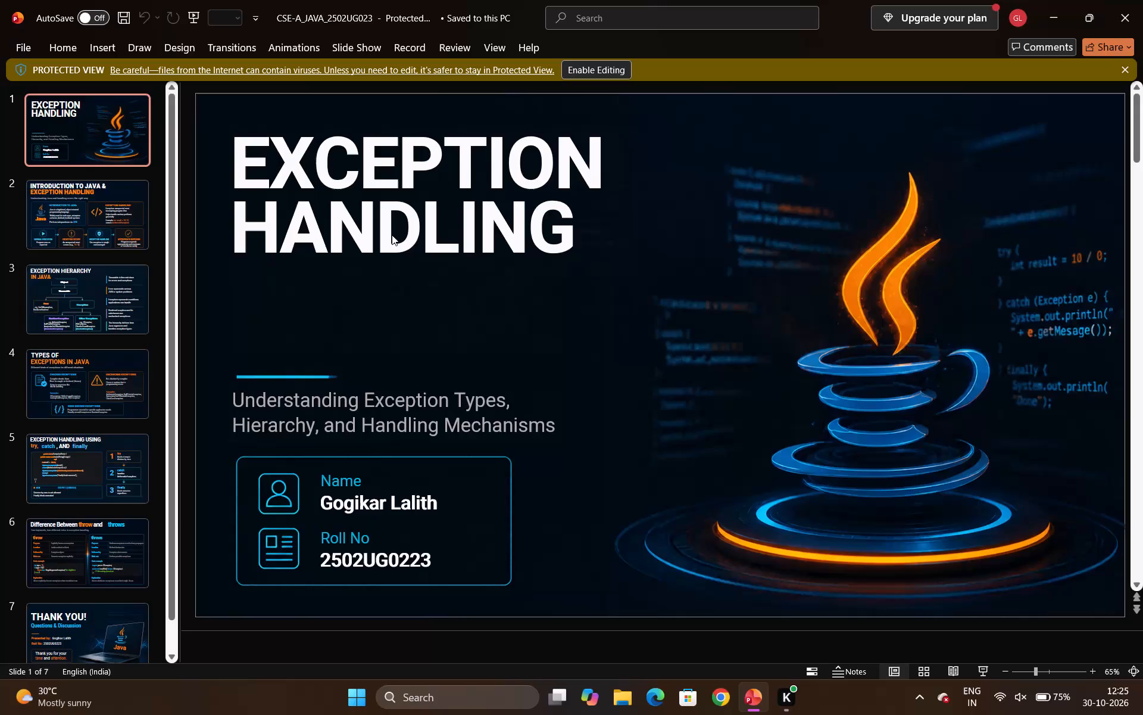
# Open slide 2 and enable editing of the protected presentation.
pyautogui.click(100, 213)
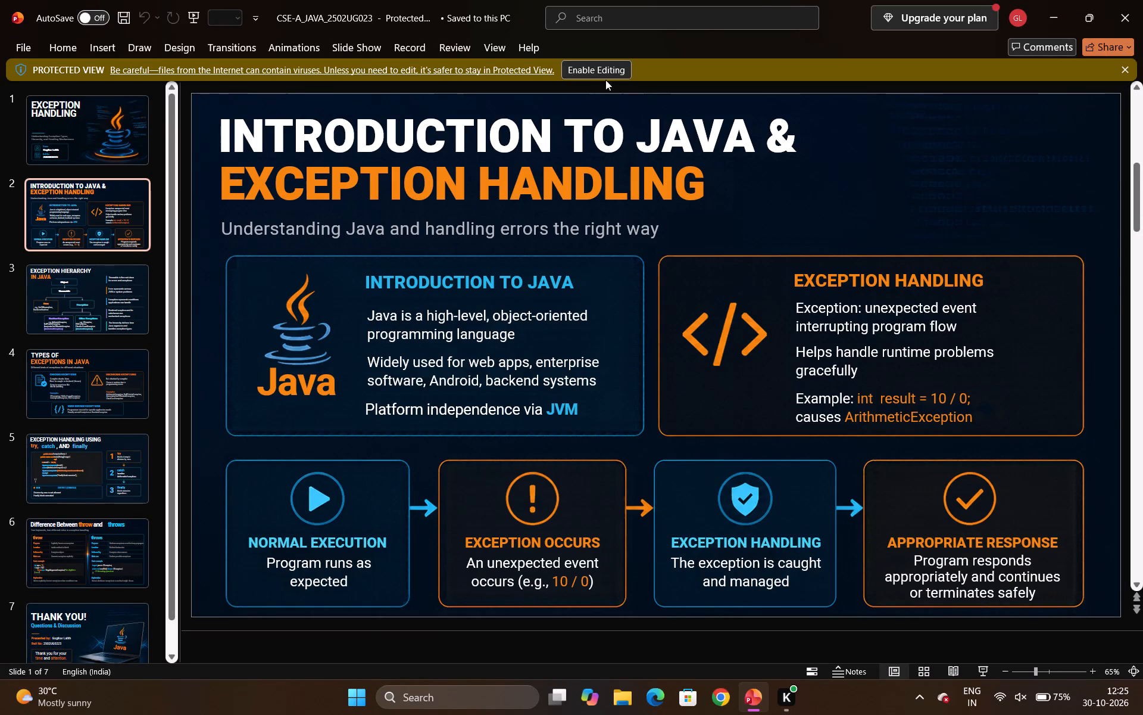
pyautogui.click(607, 63)
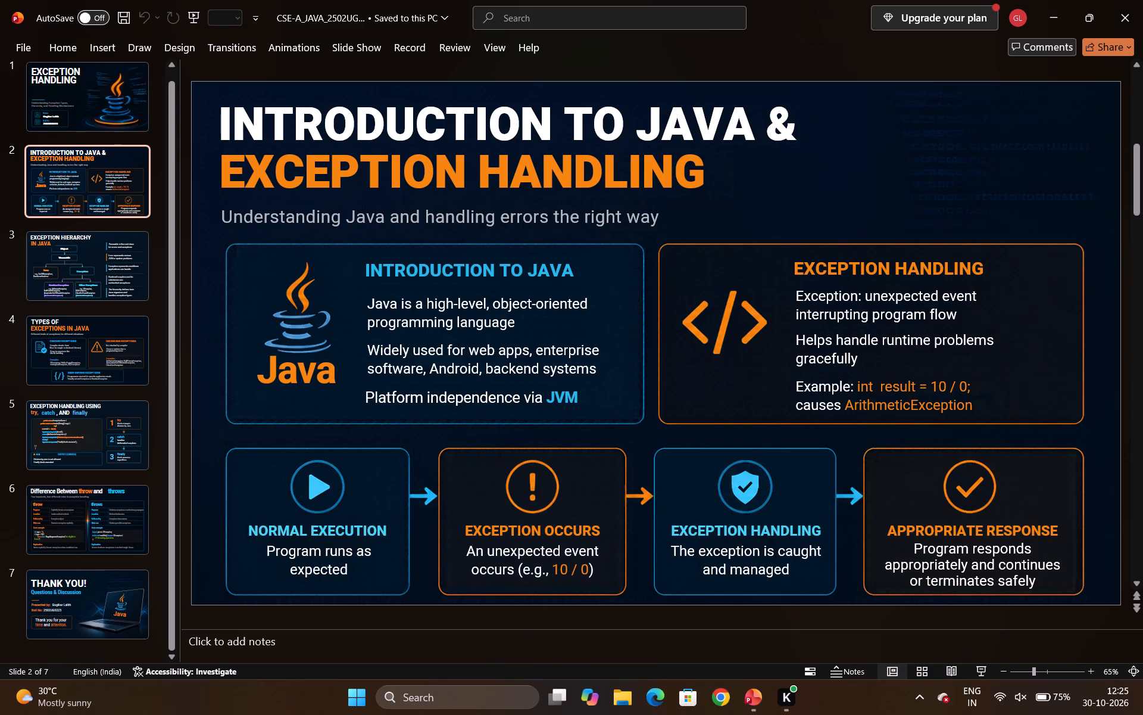
# Delete all the text of the first description, beginning "Exception: unexpected event", in slide 2's Exception Handling card.
pyautogui.doubleClick(823, 293)
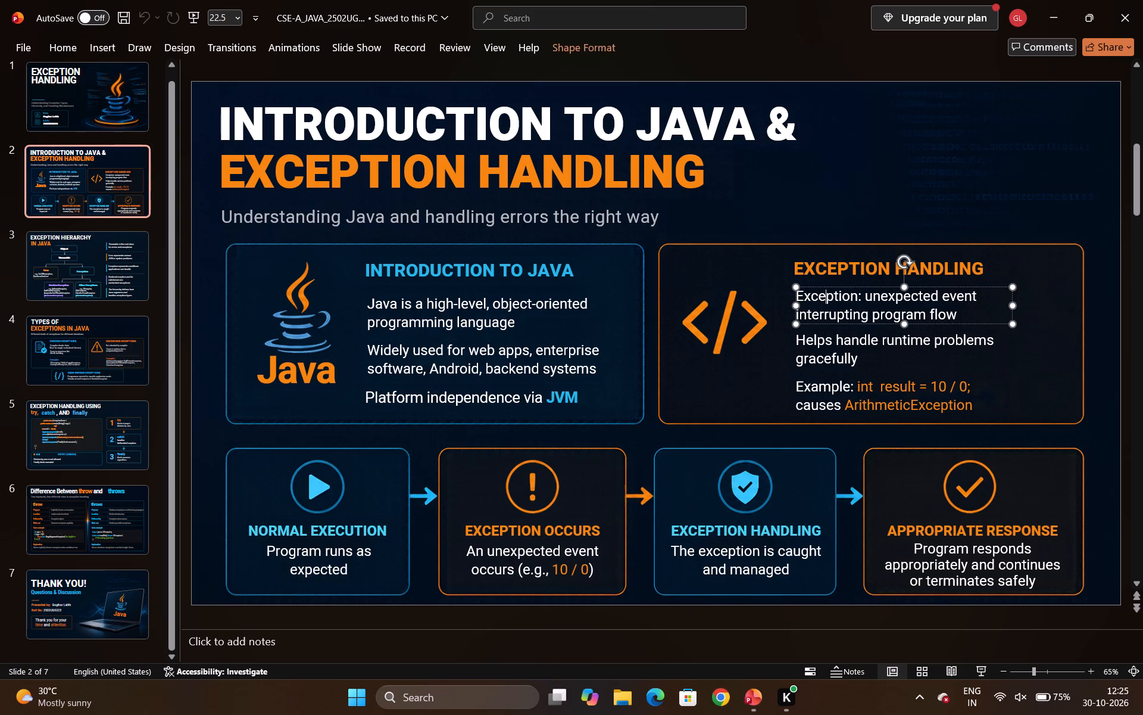
pyautogui.click(948, 315)
pyautogui.click(975, 400)
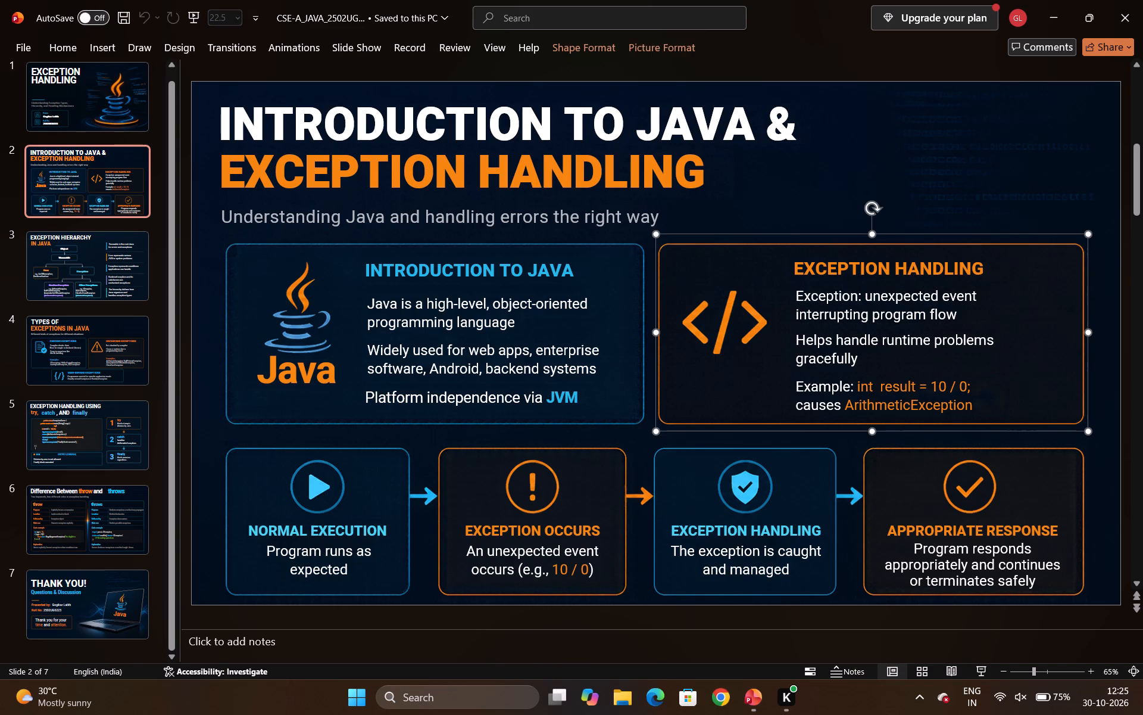
pyautogui.doubleClick(861, 328)
pyautogui.doubleClick(860, 304)
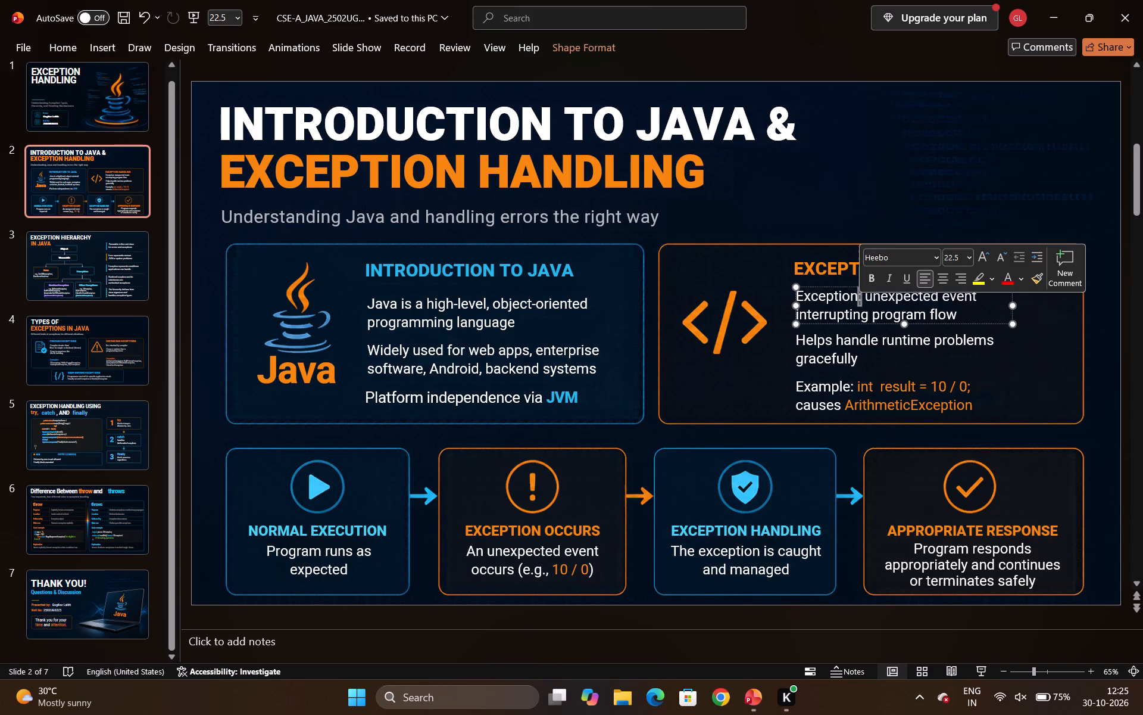
pyautogui.click(964, 318)
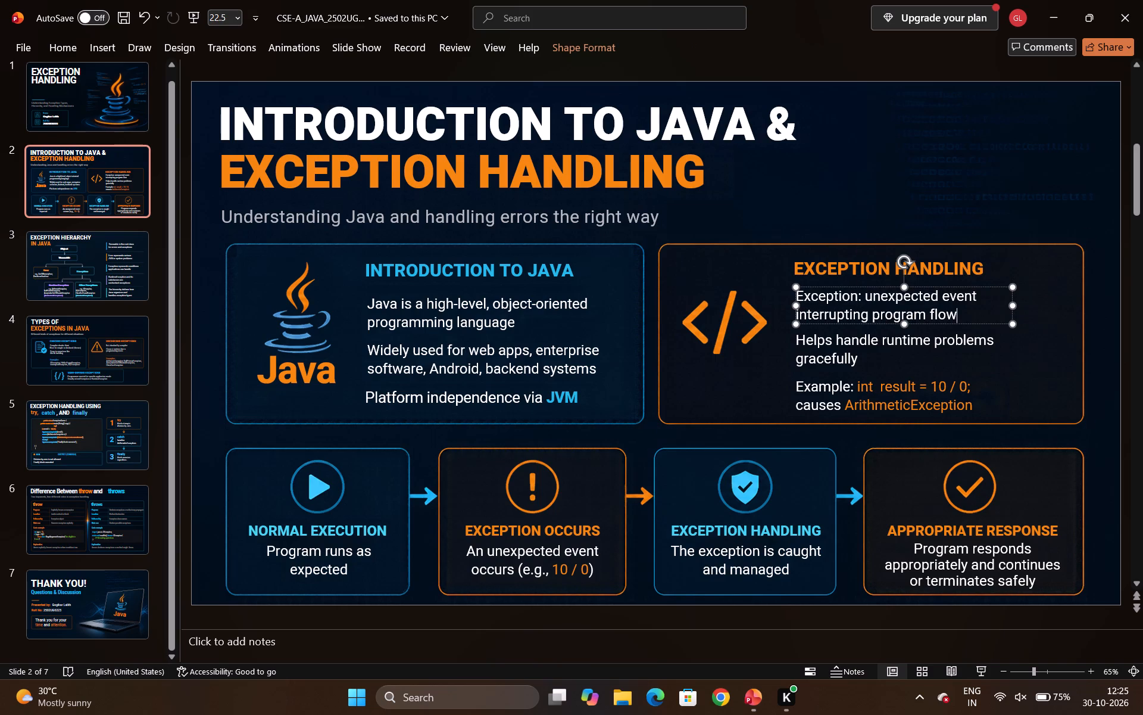
pyautogui.press('BackSpace')
pyautogui.press('BackSpace')
pyautogui.press('BackSpace')
pyautogui.press('BackSpace')
pyautogui.press('BackSpace')
pyautogui.press('BackSpace')
pyautogui.press('BackSpace')
pyautogui.press('BackSpace')
pyautogui.press('BackSpace')
pyautogui.press('BackSpace')
pyautogui.press('BackSpace')
pyautogui.press('BackSpace')
pyautogui.press('BackSpace')
pyautogui.press('BackSpace')
pyautogui.press('BackSpace')
pyautogui.press('BackSpace')
pyautogui.press('BackSpace')
pyautogui.press('BackSpace')
pyautogui.press('BackSpace')
pyautogui.press('BackSpace')
pyautogui.press('BackSpace')
pyautogui.press('BackSpace')
pyautogui.press('BackSpace')
pyautogui.press('BackSpace')
pyautogui.press('BackSpace')
pyautogui.press('BackSpace')
pyautogui.press('BackSpace')
pyautogui.press('BackSpace')
pyautogui.press('BackSpace')
pyautogui.press('BackSpace')
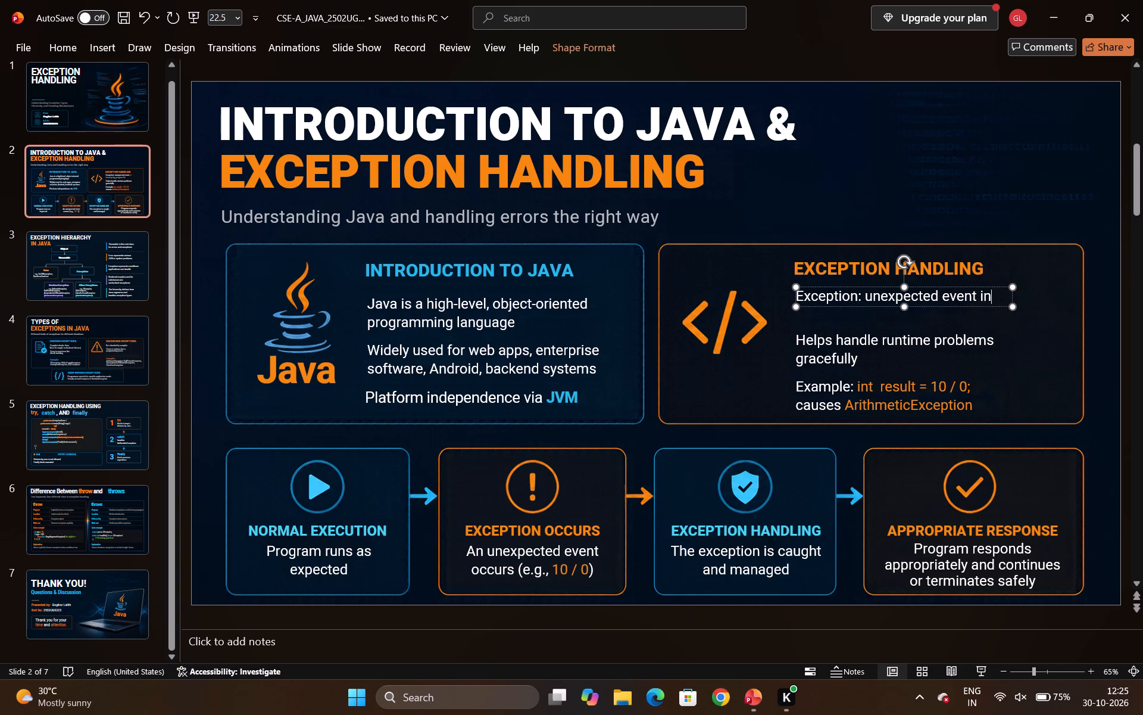
pyautogui.press('BackSpace')
pyautogui.press('BackSpace')
pyautogui.press('BackSpace')
pyautogui.press('BackSpace')
pyautogui.press('BackSpace')
pyautogui.press('BackSpace')
pyautogui.press('BackSpace')
pyautogui.press('BackSpace')
pyautogui.press('BackSpace')
pyautogui.press('BackSpace')
pyautogui.press('BackSpace')
pyautogui.press('BackSpace')
pyautogui.press('BackSpace')
pyautogui.press('BackSpace')
pyautogui.press('BackSpace')
pyautogui.press('BackSpace')
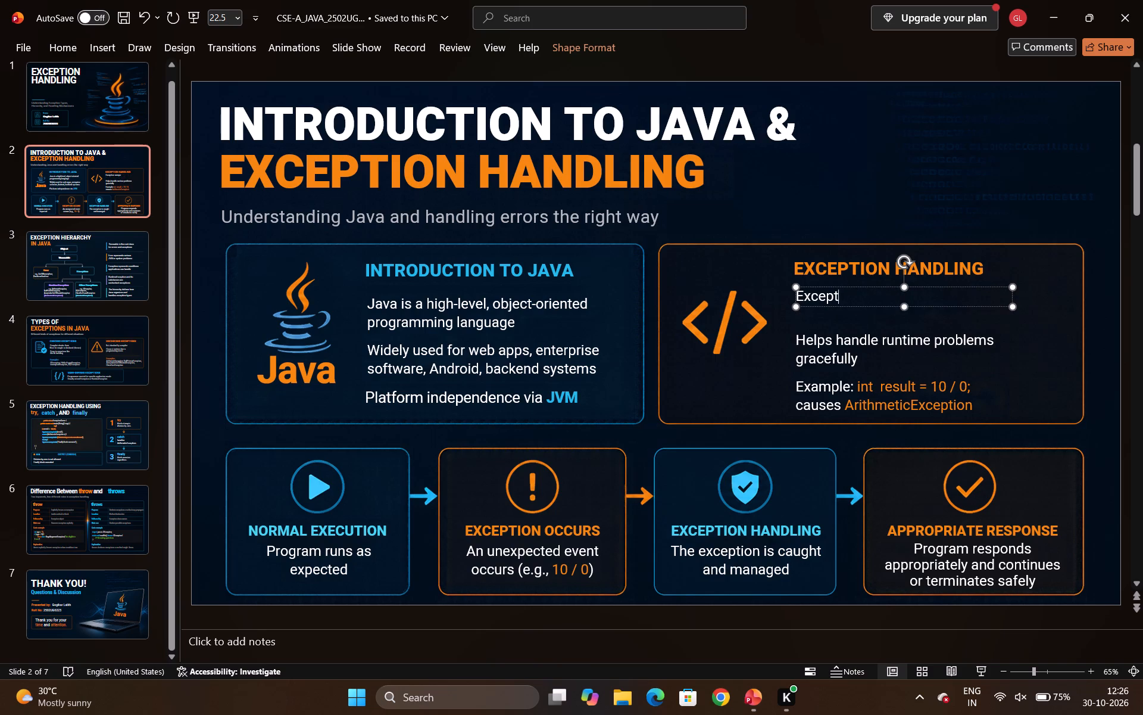
pyautogui.press('BackSpace')
pyautogui.press('BackSpace')
pyautogui.press('BackSpace')
pyautogui.press('BackSpace')
pyautogui.press('BackSpace')
pyautogui.press('BackSpace')
# Write "In Java , exception handling" in the emptied first description of the Exception Handling card.
pyautogui.press('i')
pyautogui.write('n')
pyautogui.press('space')
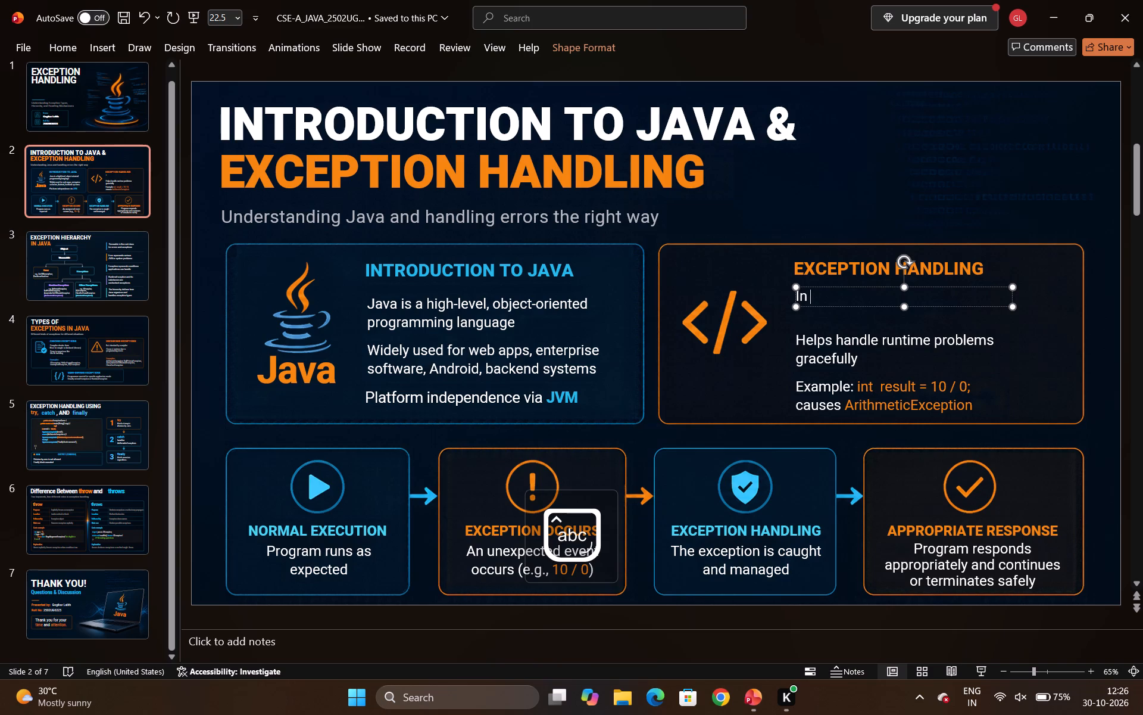
pyautogui.write('ava')
pyautogui.press('space')
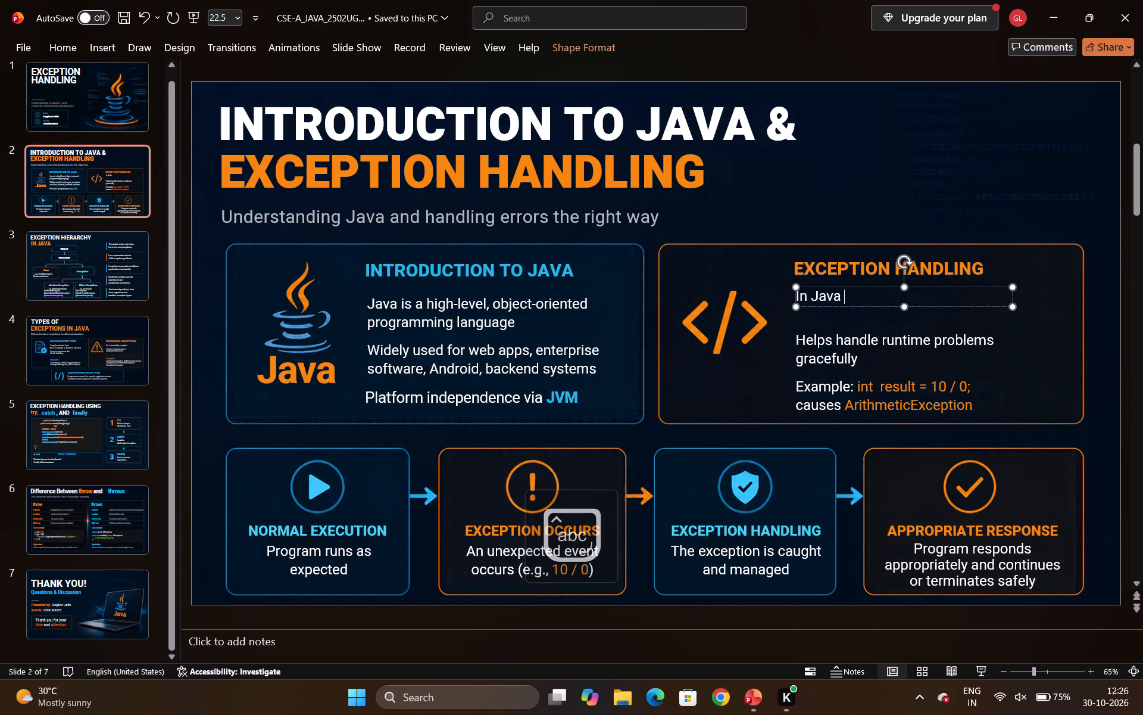
pyautogui.press(',')
pyautogui.press('space')
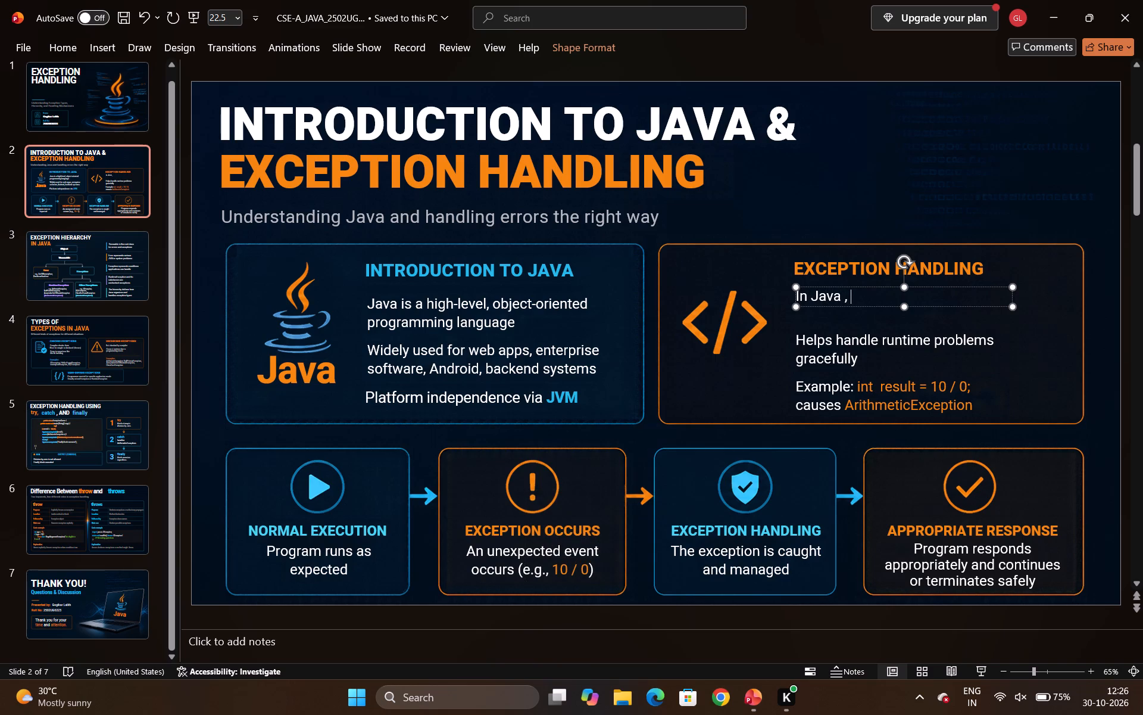
pyautogui.write('ex')
pyautogui.write('ce')
pyautogui.write('ption')
pyautogui.press('space')
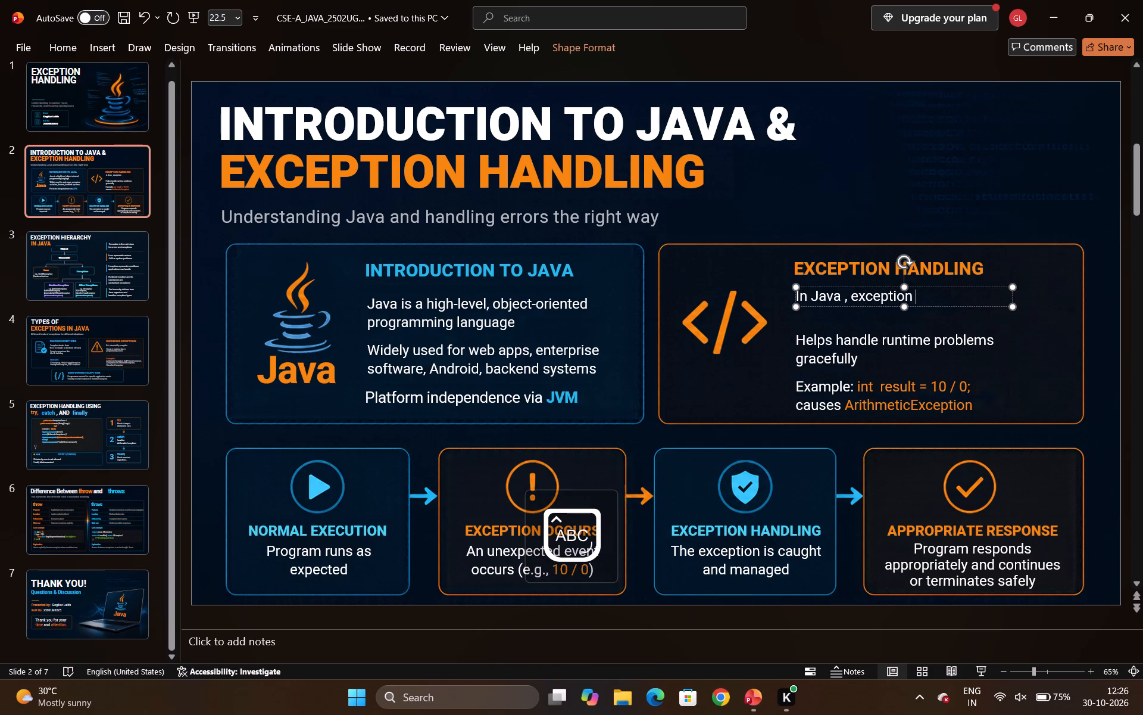
pyautogui.write('hand')
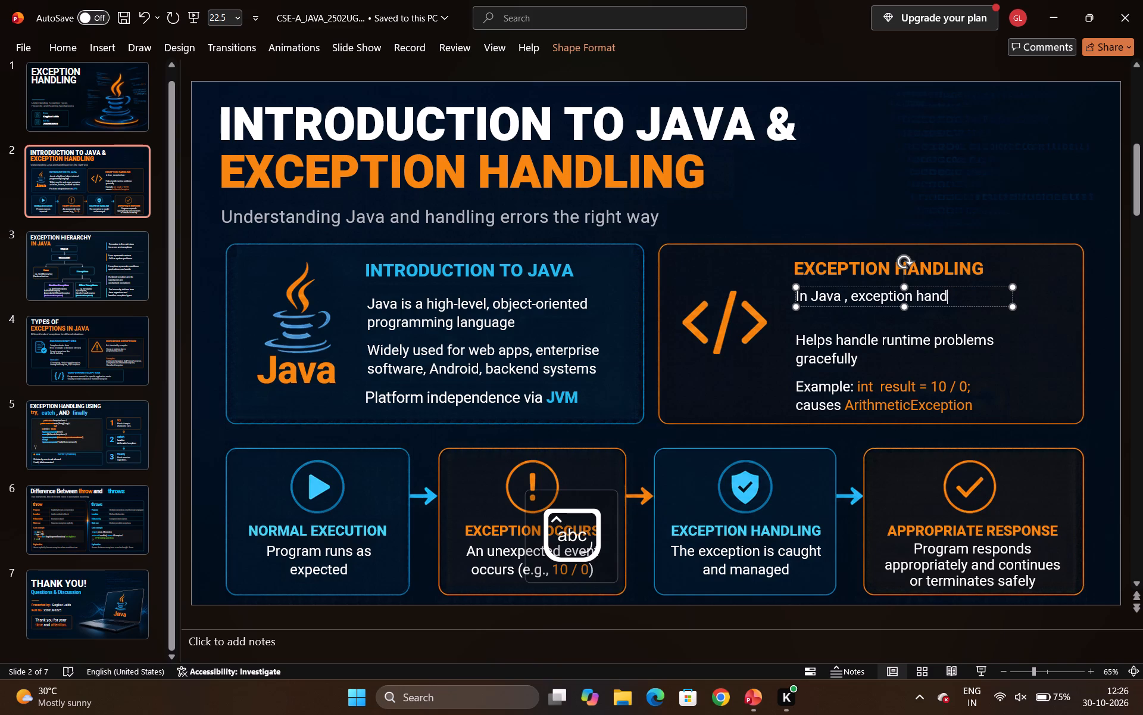
pyautogui.write('ling')
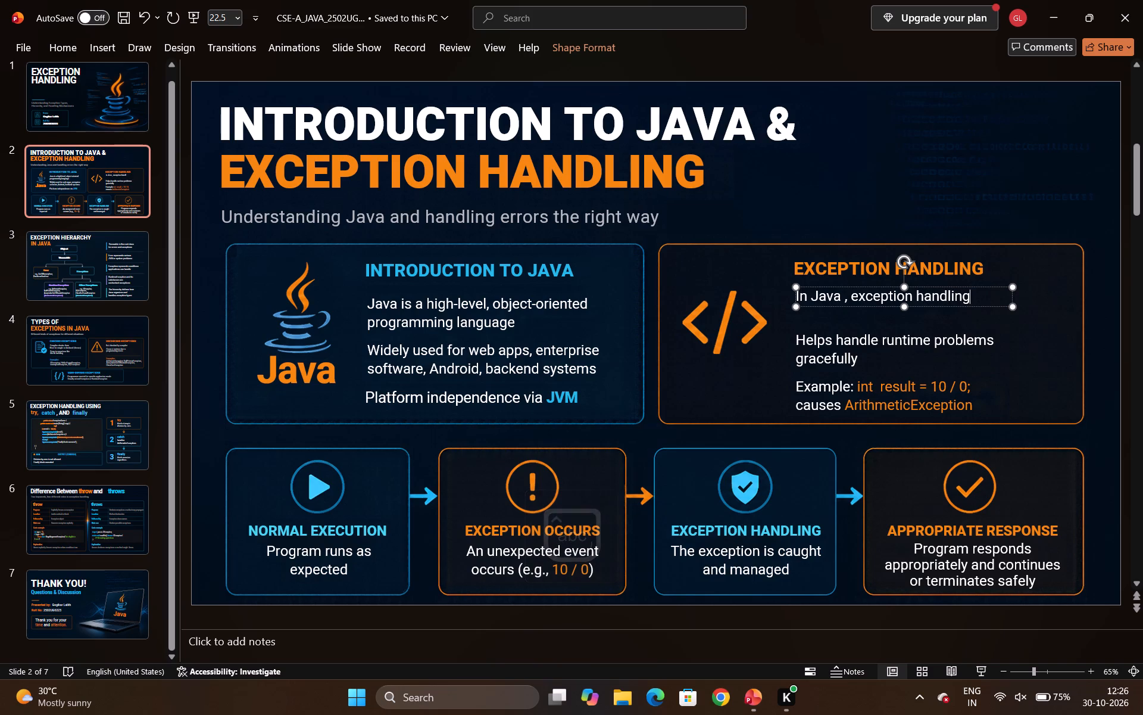
pyautogui.press('space')
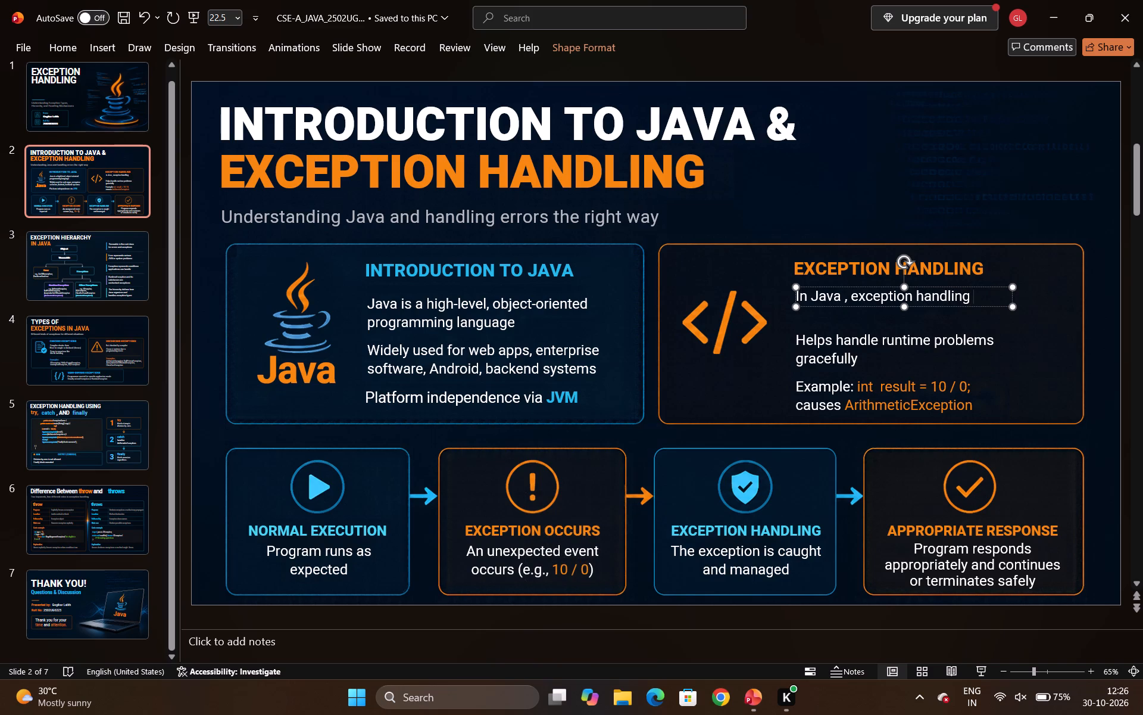
# Replace "exception handling" with "exceptions" in the first description so it reads "In Java , exceptions".
pyautogui.press('BackSpace')
pyautogui.press('BackSpace')
pyautogui.press('BackSpace')
pyautogui.press('BackSpace')
pyautogui.press('BackSpace')
pyautogui.press('BackSpace')
pyautogui.press('BackSpace')
pyautogui.press('BackSpace')
pyautogui.press('BackSpace')
pyautogui.press('BackSpace')
pyautogui.press('BackSpace')
pyautogui.write('ns')
pyautogui.press('space')
# Continue the first description in the Exception Handling card with "are organized in a" after "In Java , exceptions".
pyautogui.write('arw')
pyautogui.press('BackSpace')
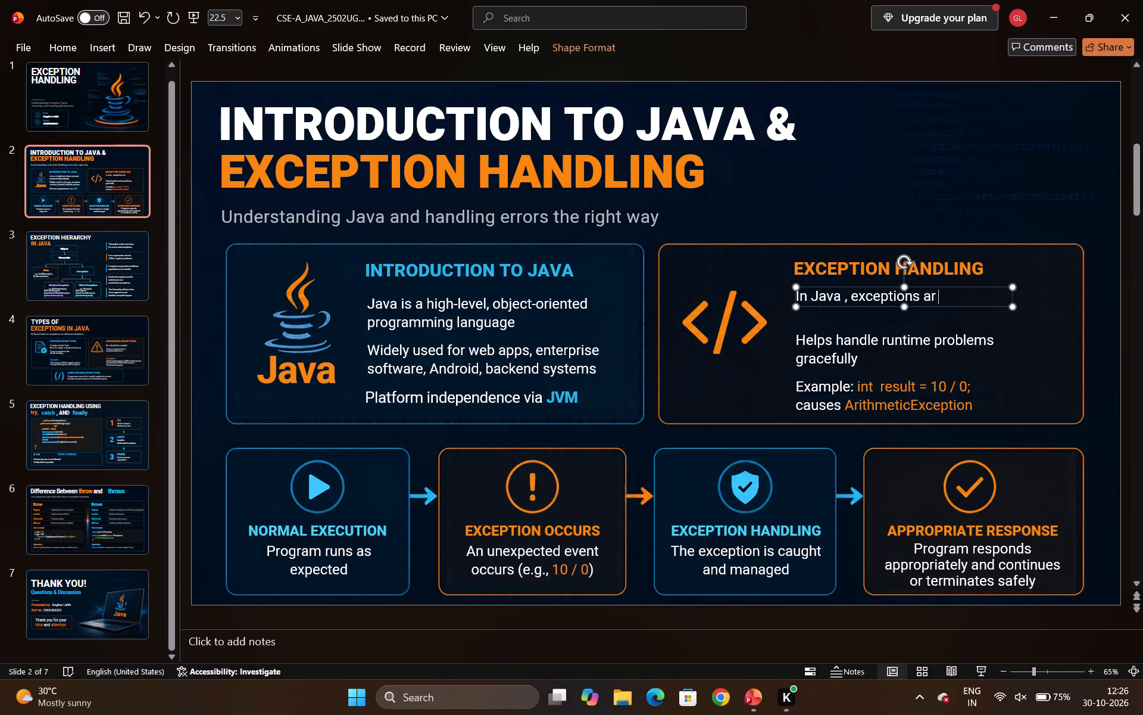
pyautogui.write('e')
pyautogui.press('space')
pyautogui.write('or')
pyautogui.write('ga')
pyautogui.write('ni')
pyautogui.write('zed')
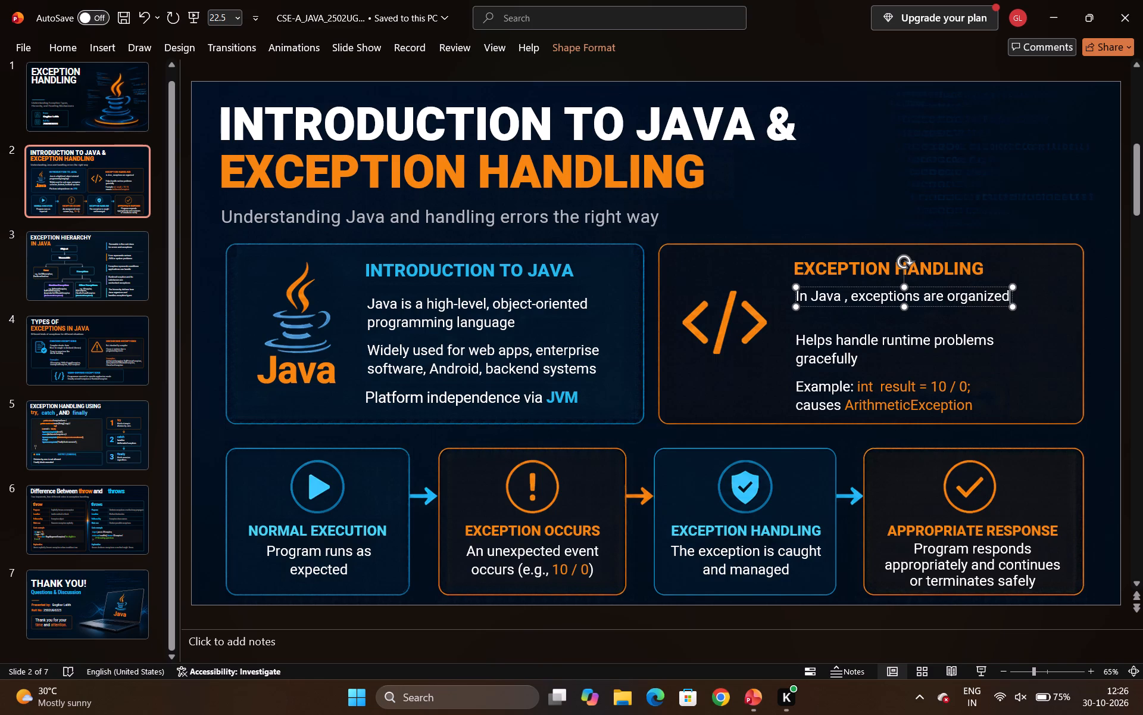
pyautogui.press('space')
pyautogui.write('in')
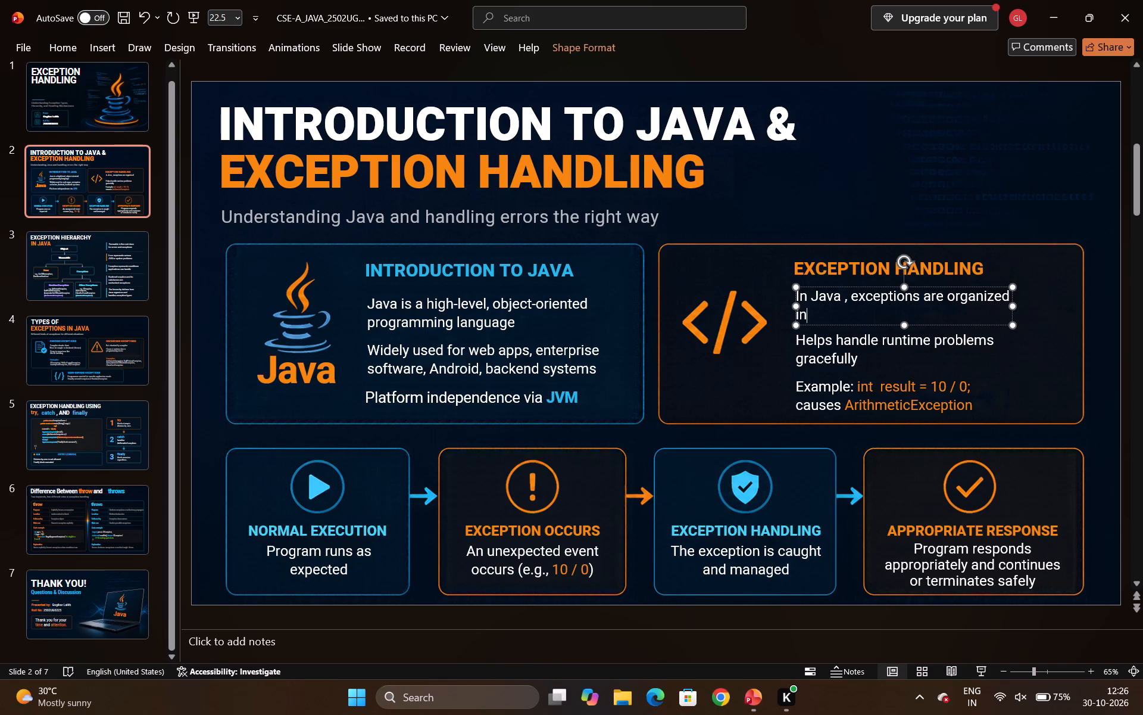
pyautogui.press('space')
pyautogui.write('a')
pyautogui.press('space')
# Complete the sentence in the first Exception Handling description with "hierarchical structure.".
pyautogui.press('h')
pyautogui.press('i')
pyautogui.write('er')
pyautogui.write('ar')
pyautogui.write('ch')
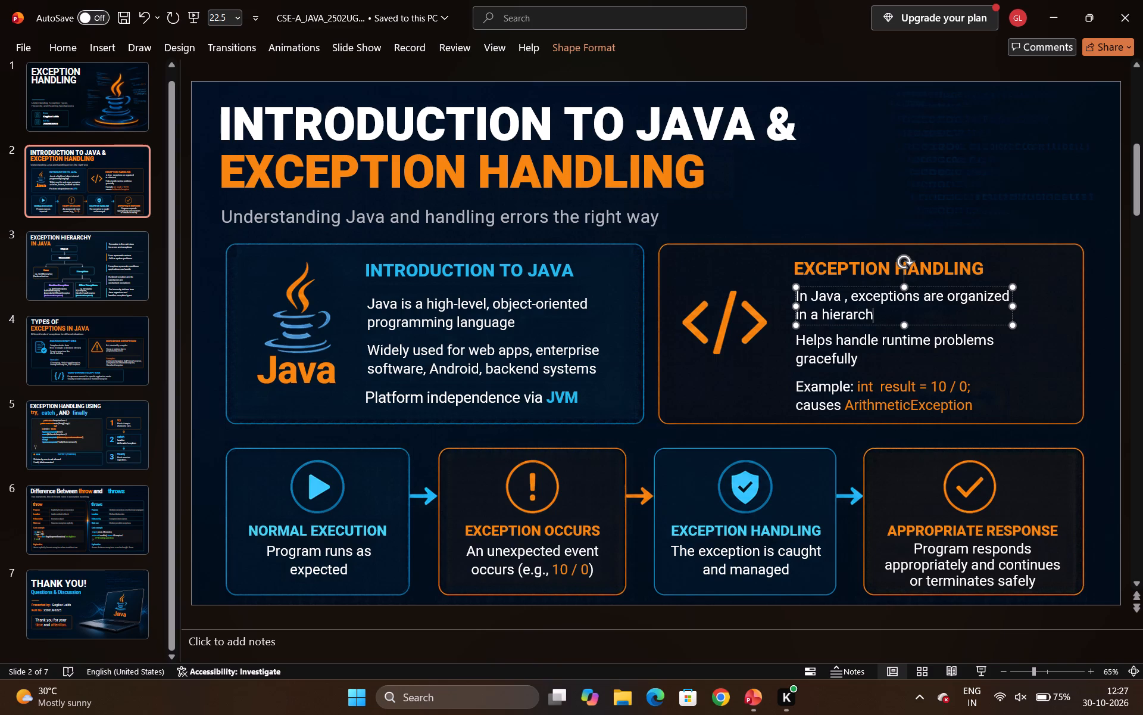
pyautogui.press('i')
pyautogui.write('cal')
pyautogui.press('space')
pyautogui.press('s')
pyautogui.write('tru')
pyautogui.write('cture')
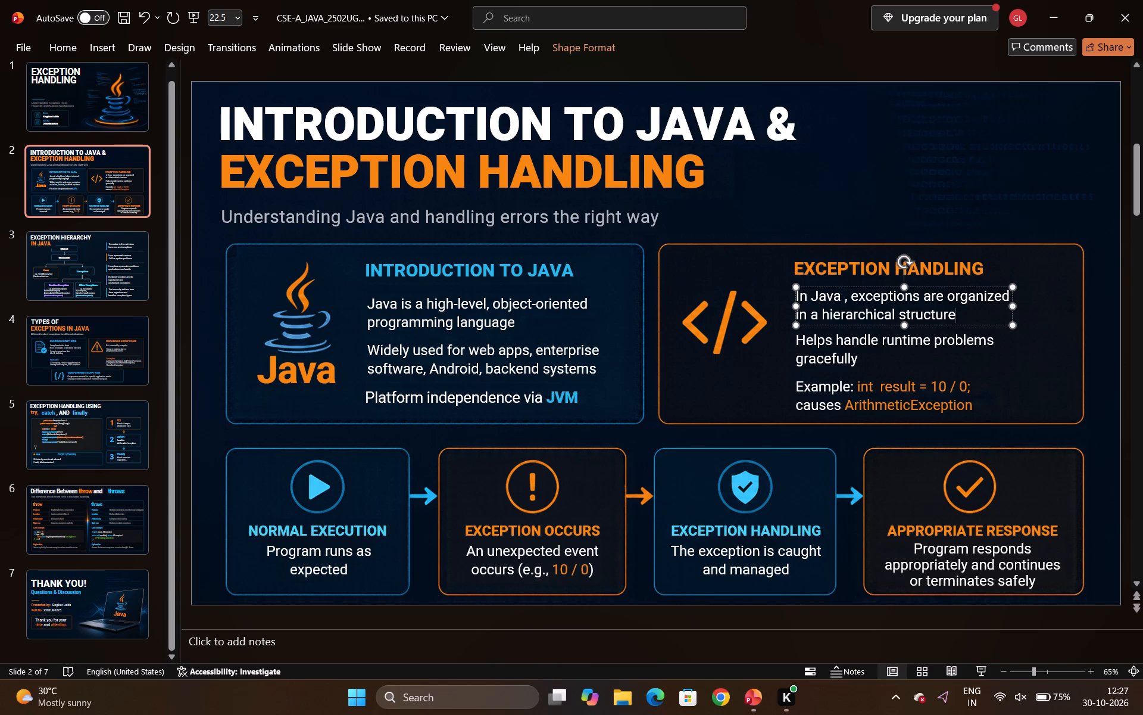
pyautogui.press('.')
# Start a second sentence with "This Stru" directly after "structure." in the first Exception Handling description.
pyautogui.press('t')
pyautogui.write('his')
pyautogui.press('space')
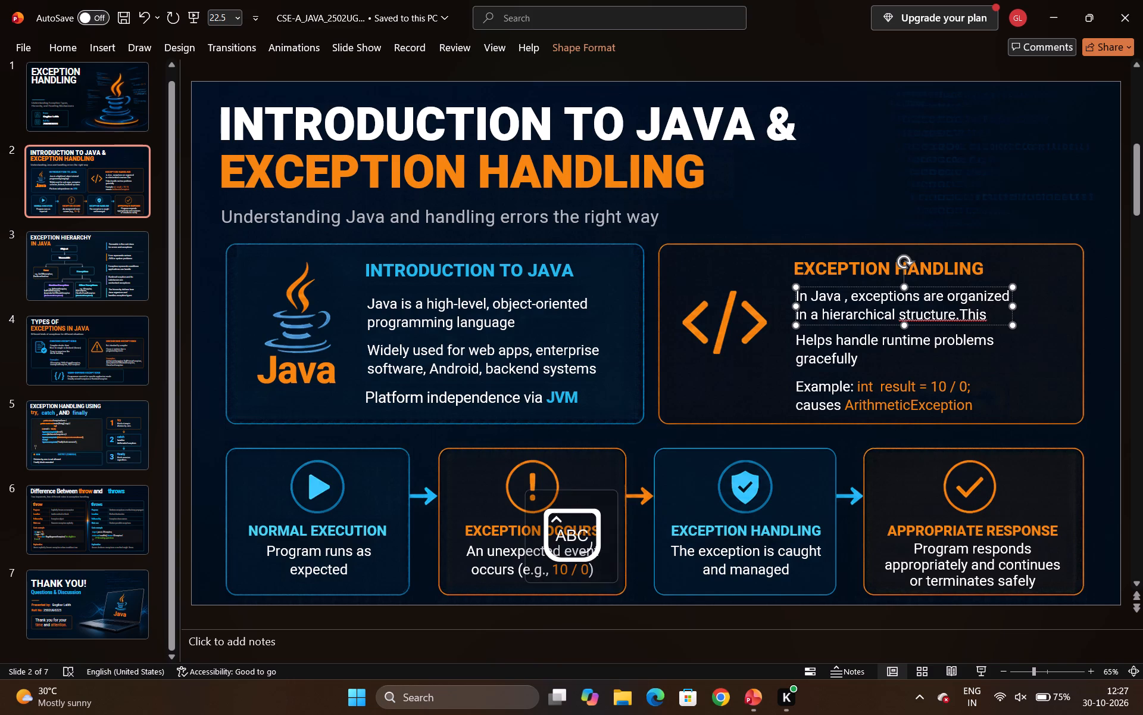
pyautogui.write('tr')
pyautogui.press('u')
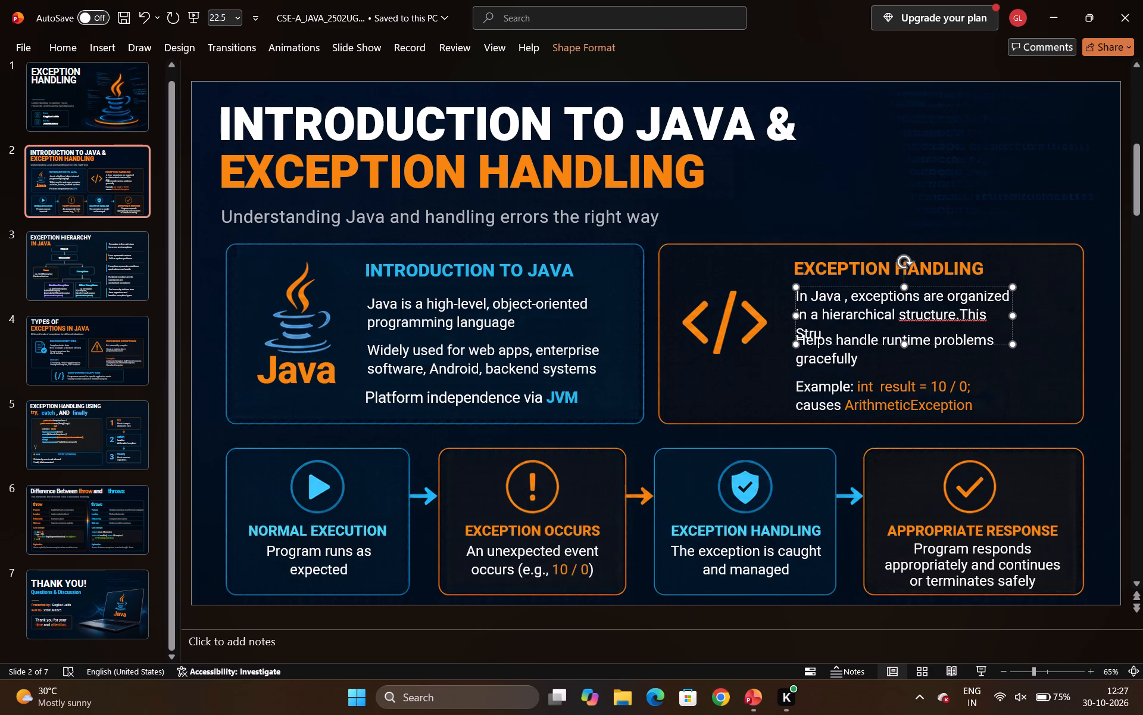
# Delete the text "Helps handle runtime problems gracefully" from the Exception Handling card.
pyautogui.click(826, 356)
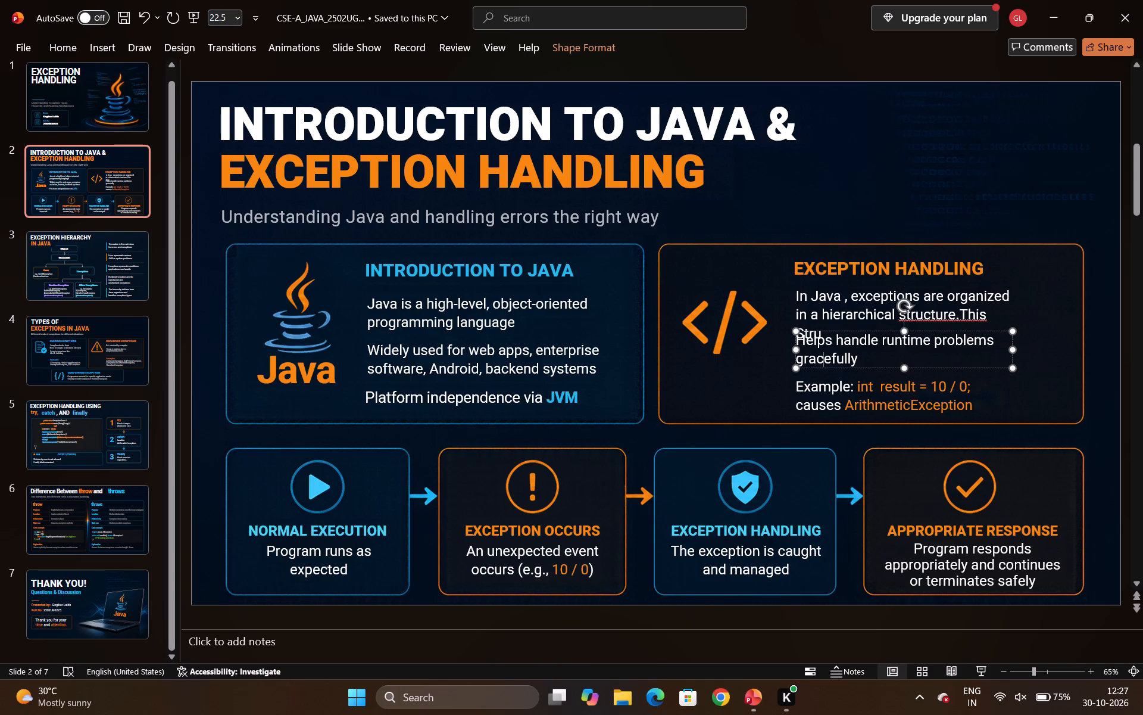
pyautogui.moveTo(857, 355); pyautogui.dragTo(817, 341)
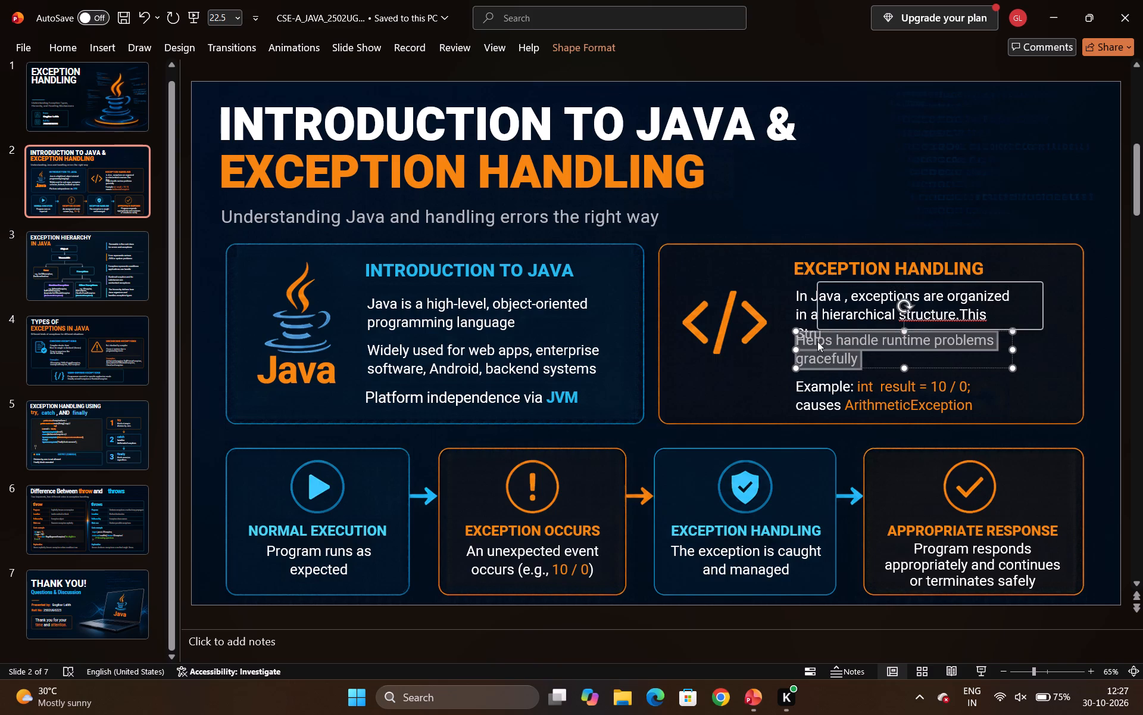
pyautogui.press('BackSpace')
# Delete the whole example text, "Example: int result = 10 / 0; causes ArithmeticException", from the Exception Handling card.
pyautogui.moveTo(813, 401); pyautogui.dragTo(926, 402)
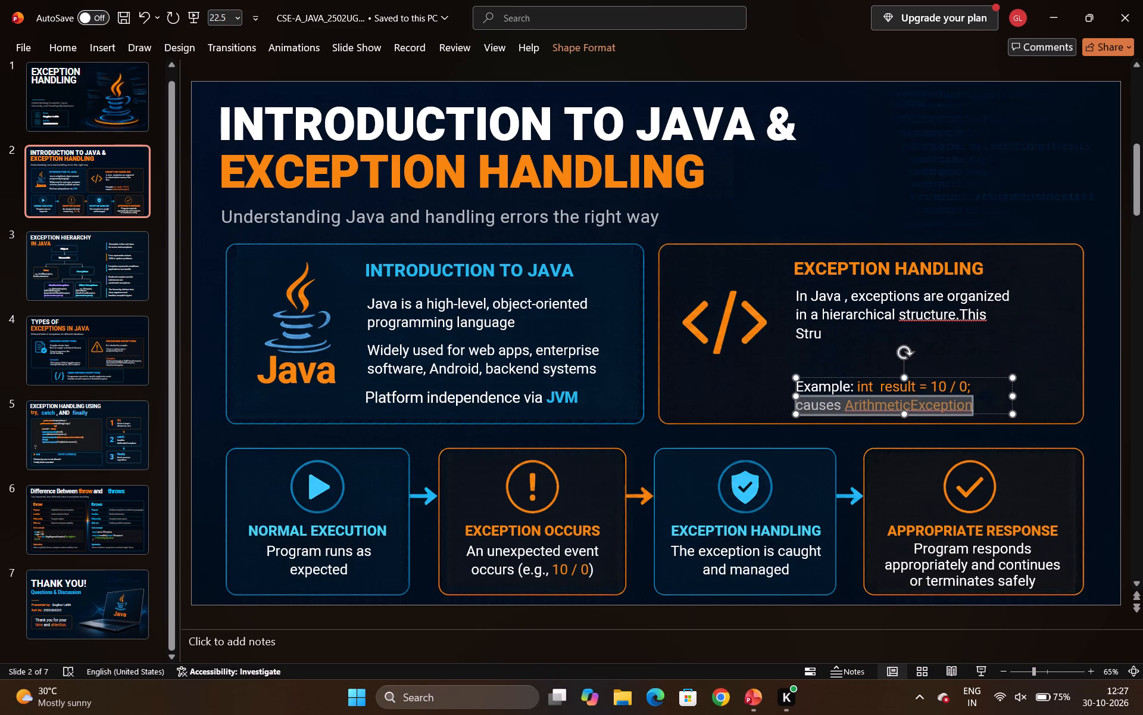
pyautogui.moveTo(926, 402); pyautogui.dragTo(803, 388)
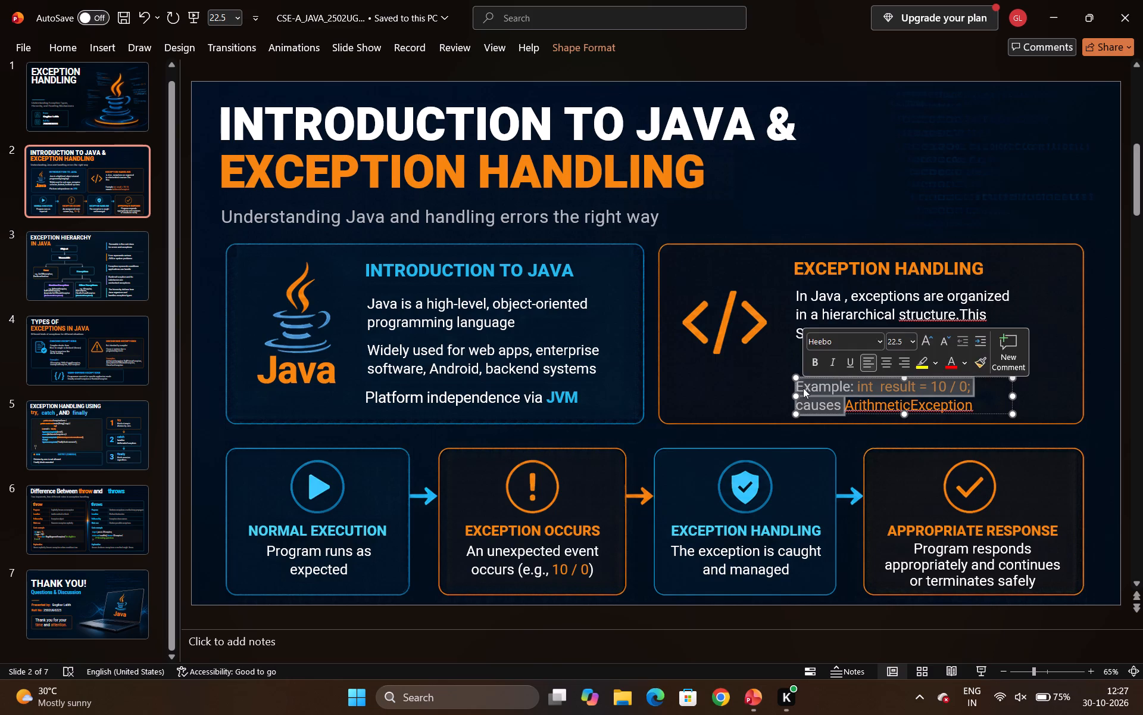
pyautogui.press('BackSpace')
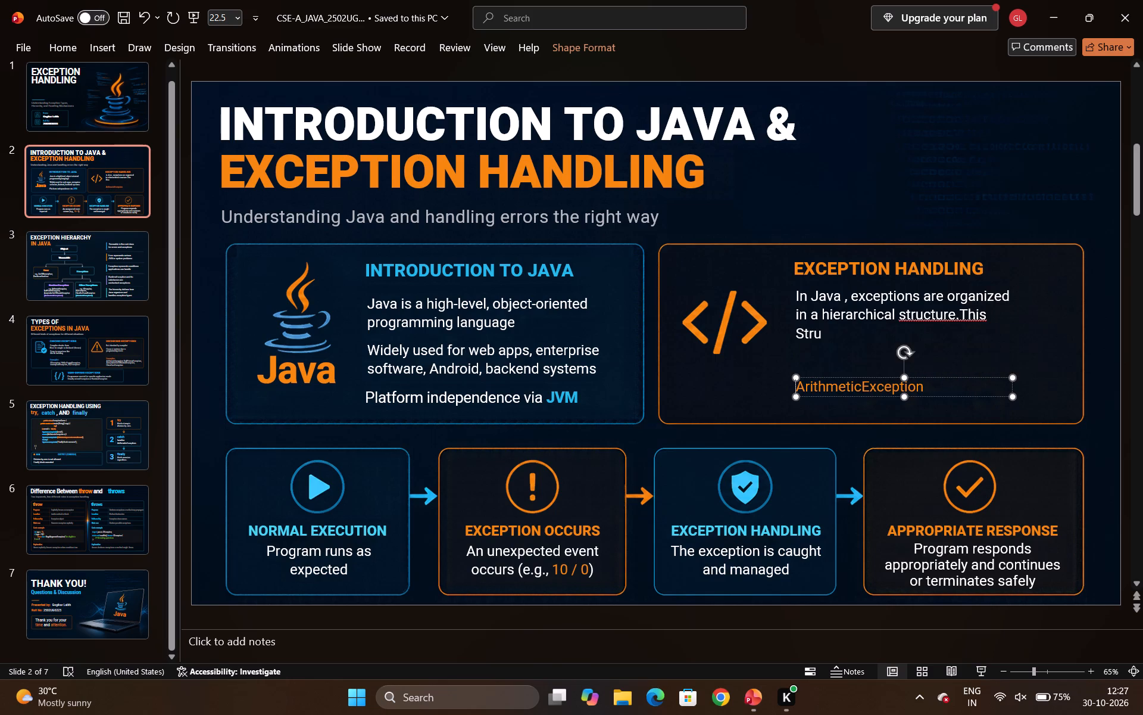
pyautogui.click(929, 391)
pyautogui.click(929, 391)
pyautogui.moveTo(914, 391); pyautogui.dragTo(933, 387)
pyautogui.press('BackSpace')
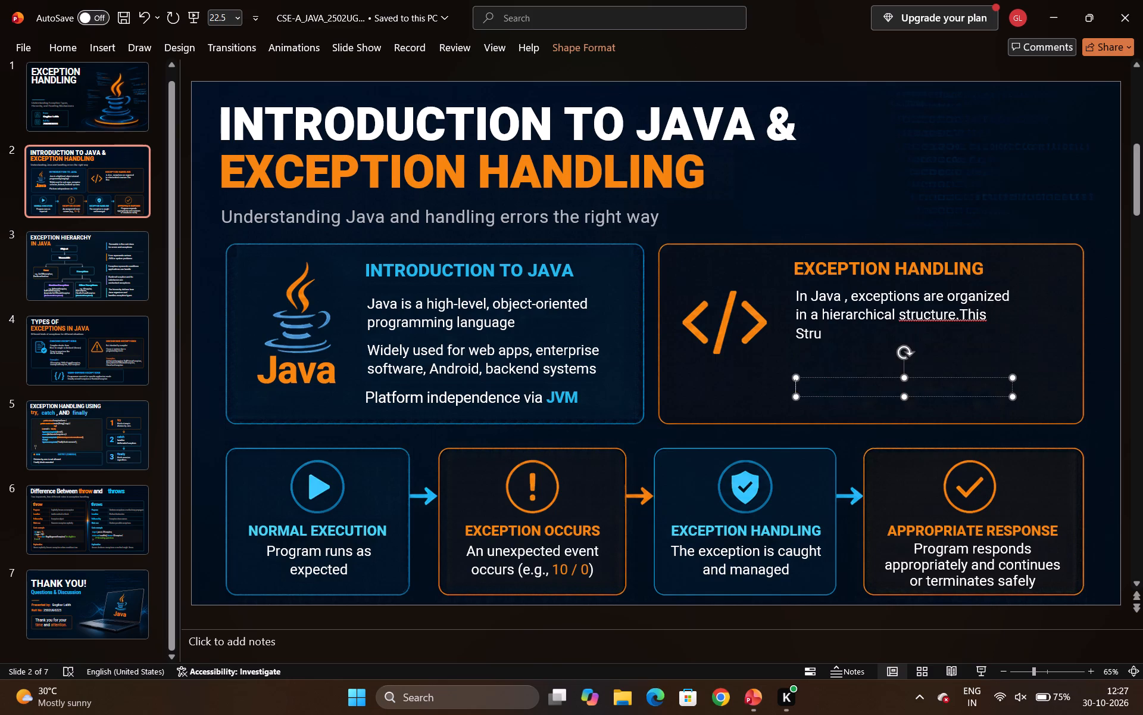
# Continue the unfinished second sentence in the Exception Handling description so it reads "This Structure is called".
pyautogui.click(880, 325)
pyautogui.click(856, 328)
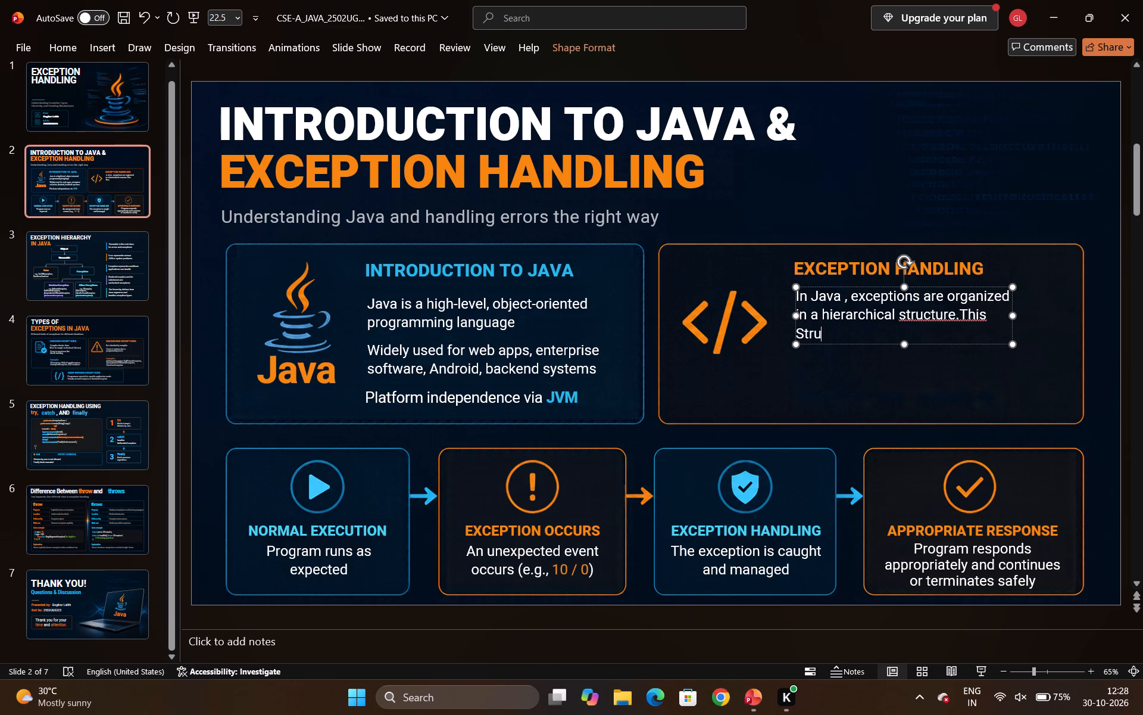
pyautogui.write('ct')
pyautogui.write('ure')
pyautogui.press('space')
pyautogui.press('i')
pyautogui.press('s')
pyautogui.press('space')
pyautogui.press('c')
pyautogui.write('alled')
pyautogui.press('space')
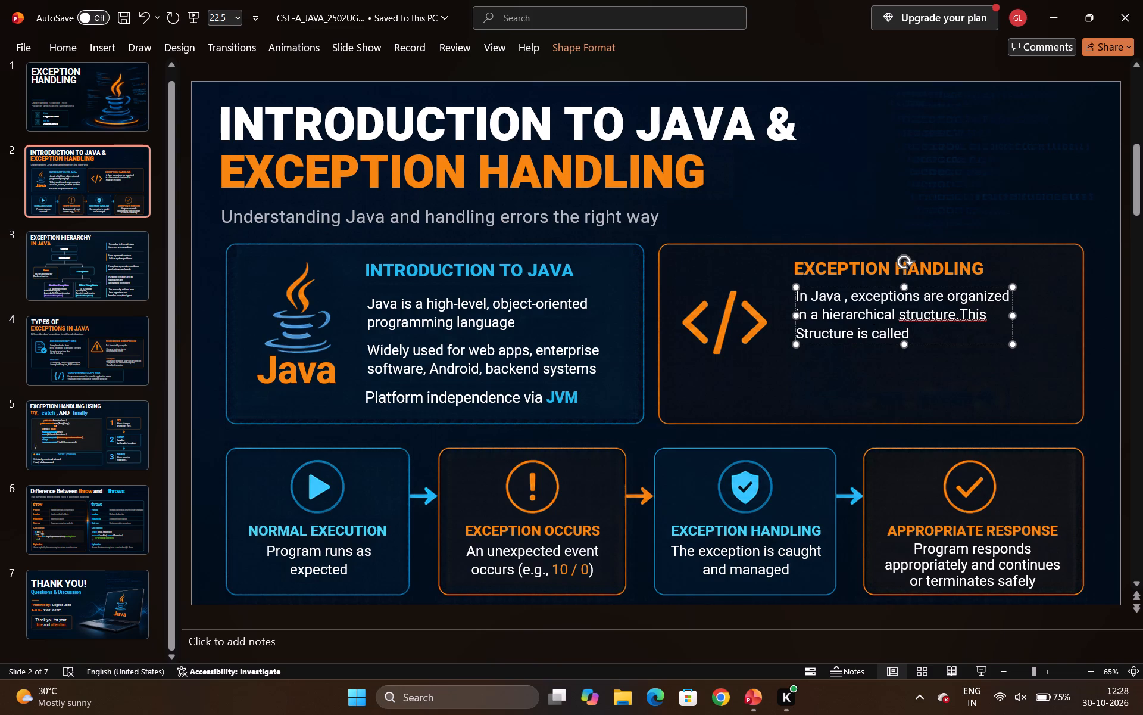
# Finish the second sentence of the Exception Handling description with "a Exception Handling.".
pyautogui.write('a')
pyautogui.press('space')
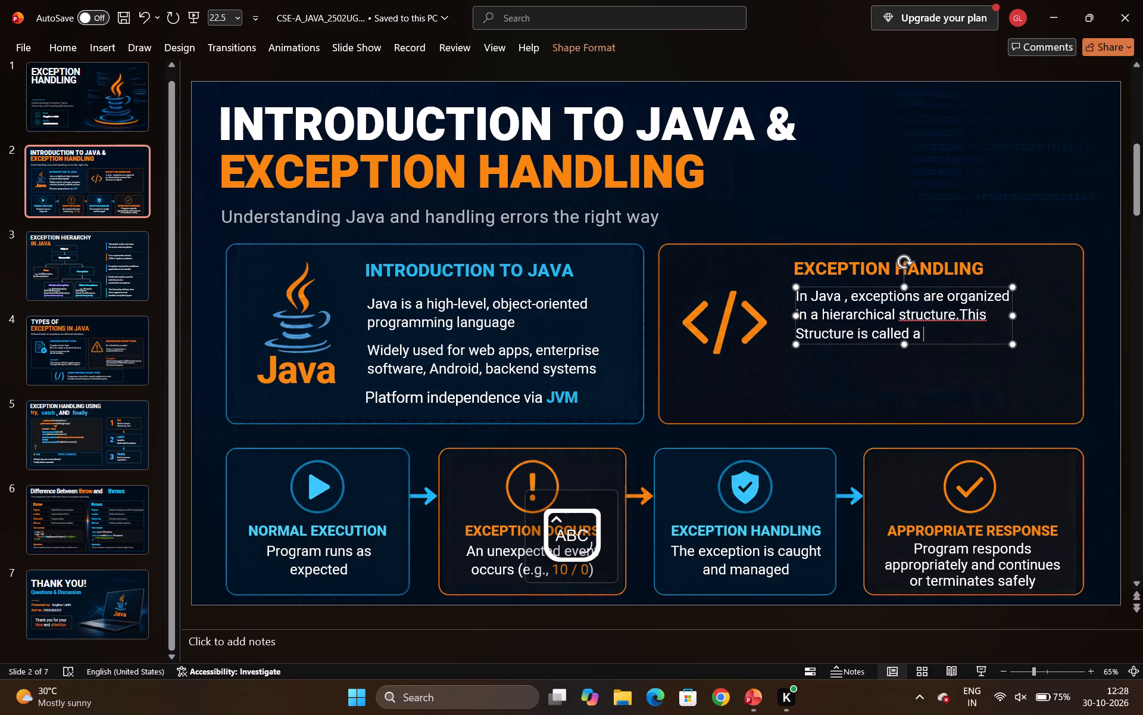
pyautogui.press('e')
pyautogui.write('xce')
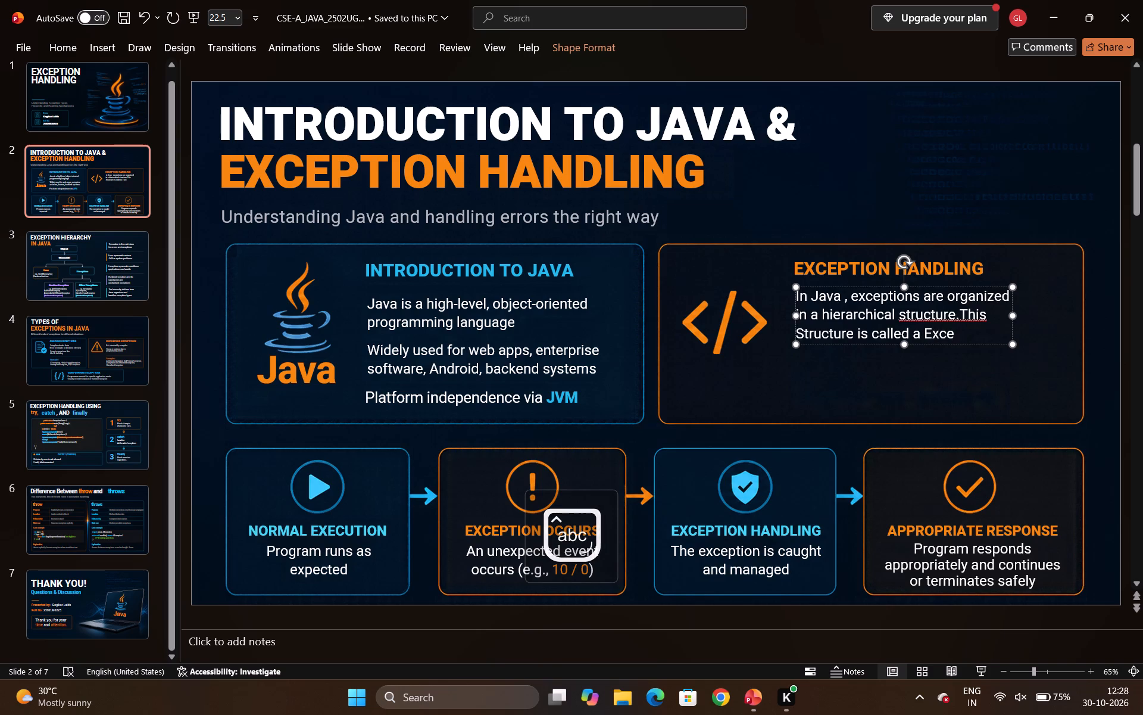
pyautogui.write('ption')
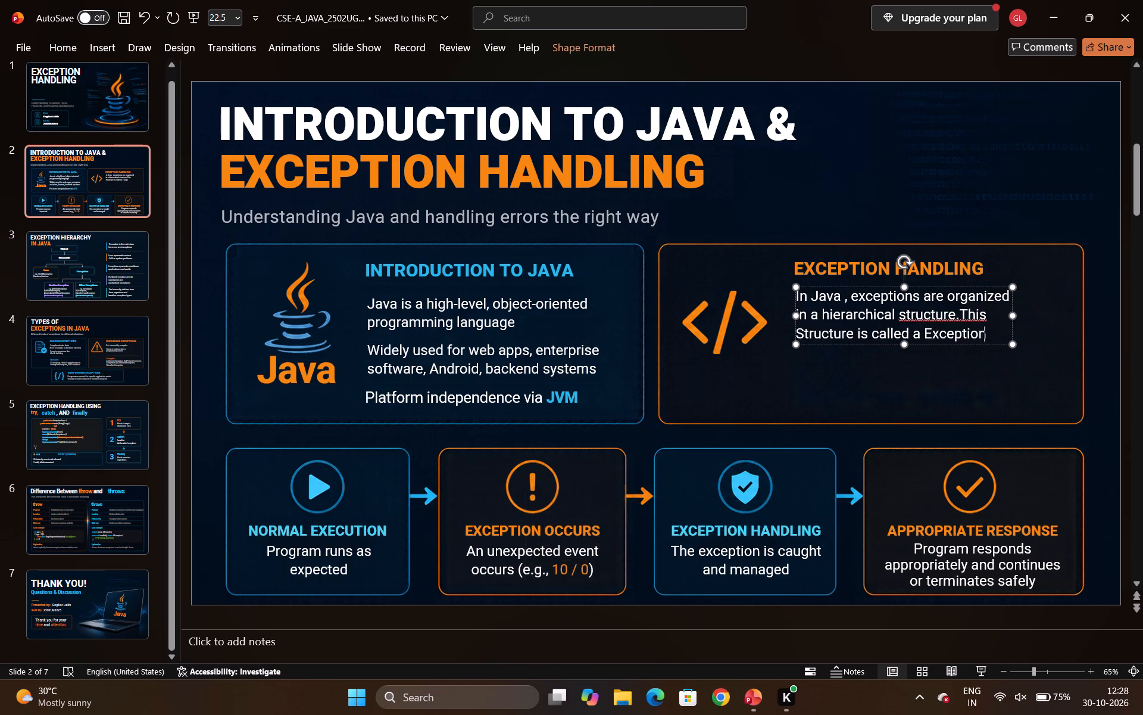
pyautogui.press('space')
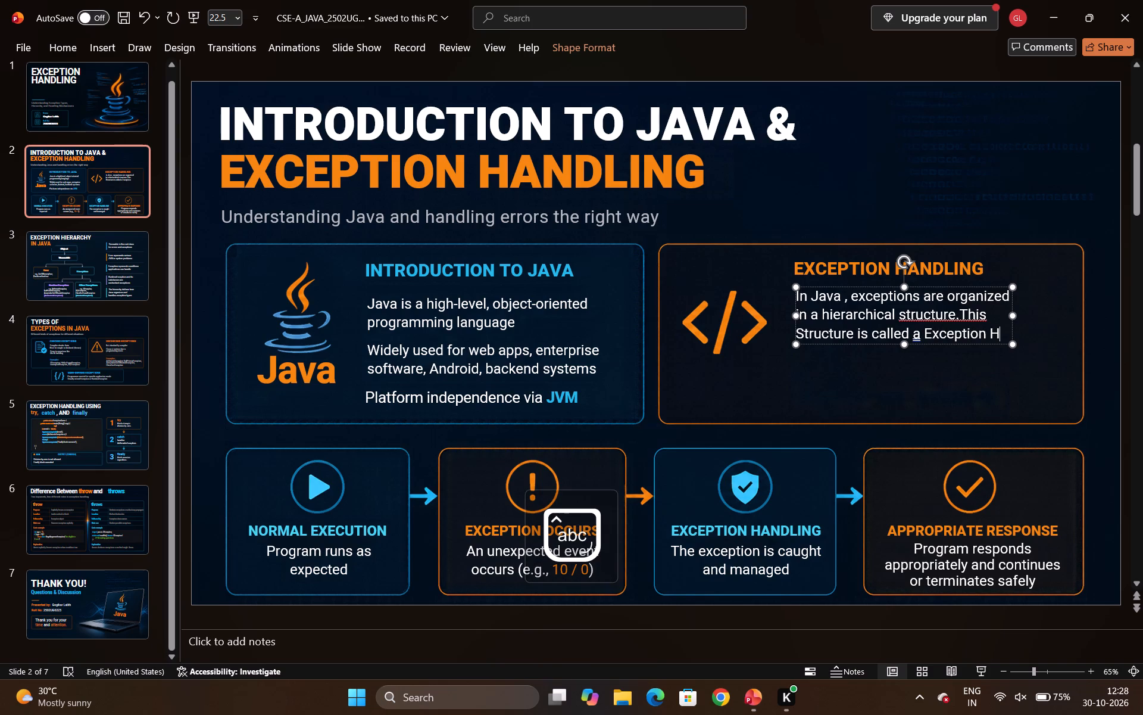
pyautogui.write('andling')
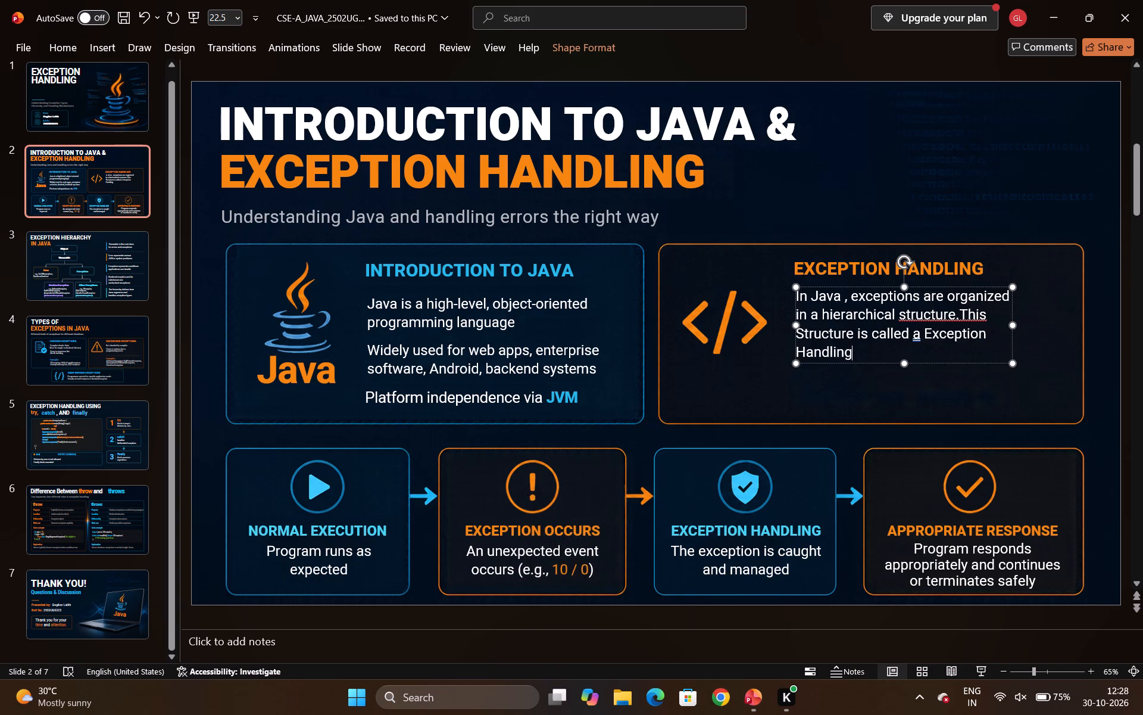
pyautogui.press('.')
# Start a new line below "Handling." in the Exception Handling description with "It helps java identify".
pyautogui.press('Return')
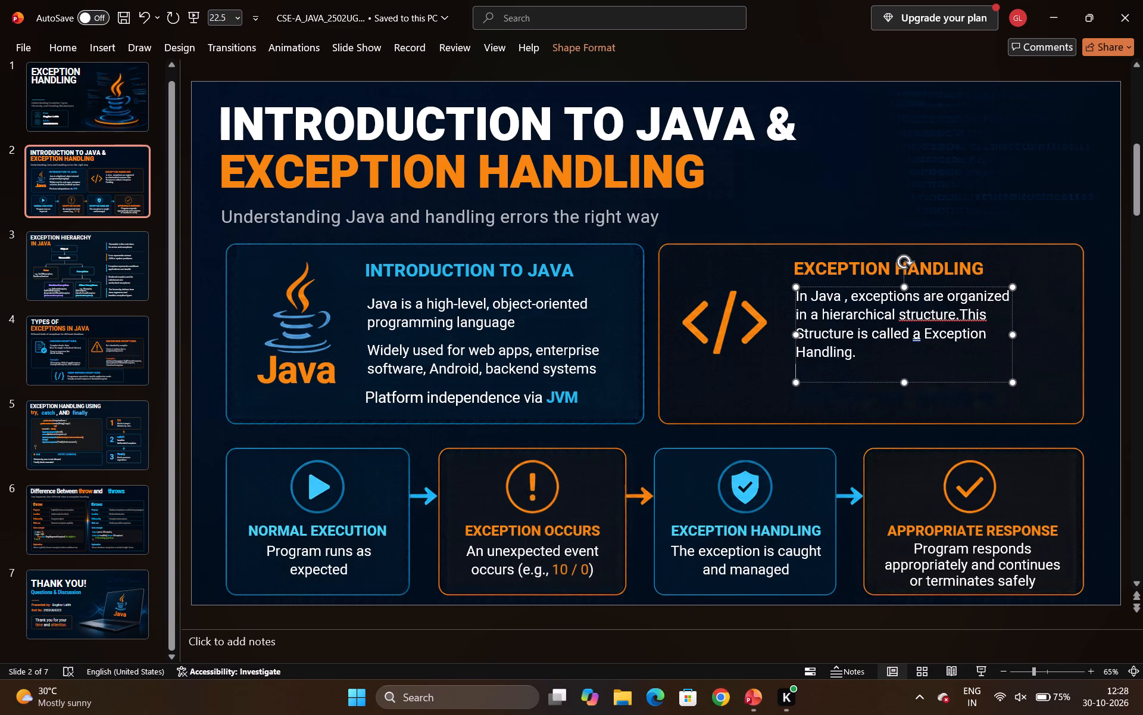
pyautogui.write('it')
pyautogui.press('space')
pyautogui.write('helps')
pyautogui.press('space')
pyautogui.write('java')
pyautogui.press('space')
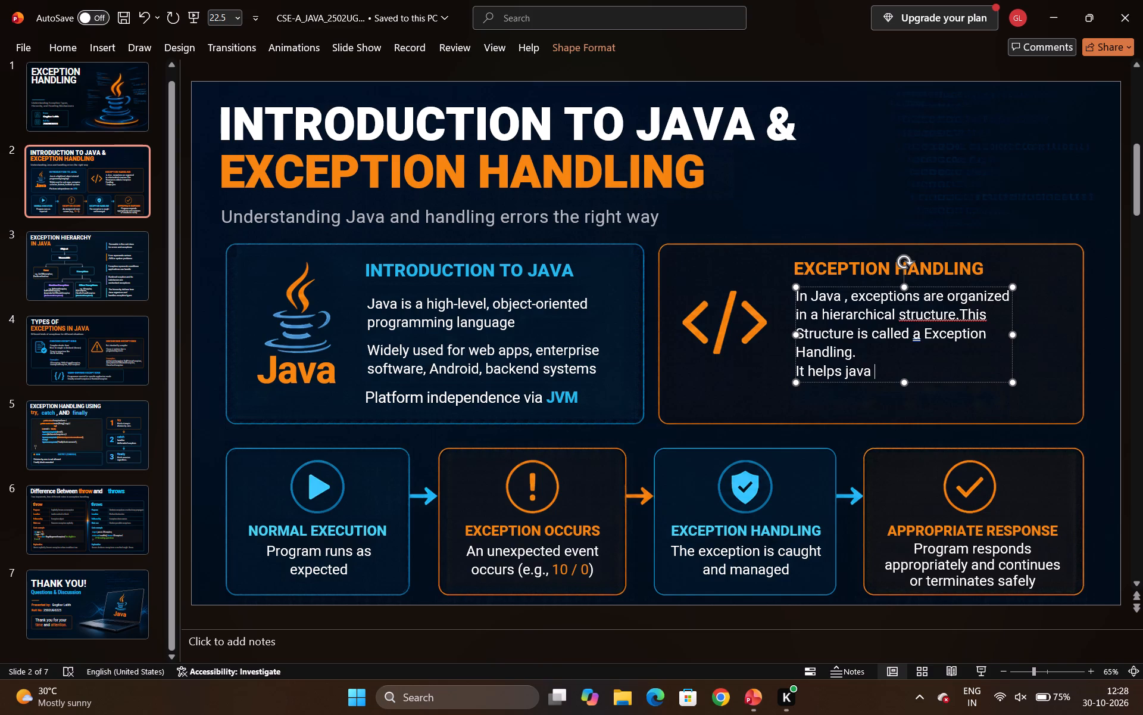
pyautogui.write('id')
pyautogui.write('enty')
pyautogui.write('==')
pyautogui.press('BackSpace')
pyautogui.press('BackSpace')
pyautogui.press('BackSpace')
pyautogui.write('ify')
pyautogui.press('space')
# Continue the new line in the Exception Handling description with "different types of errors".
pyautogui.write('dif')
pyautogui.press('f')
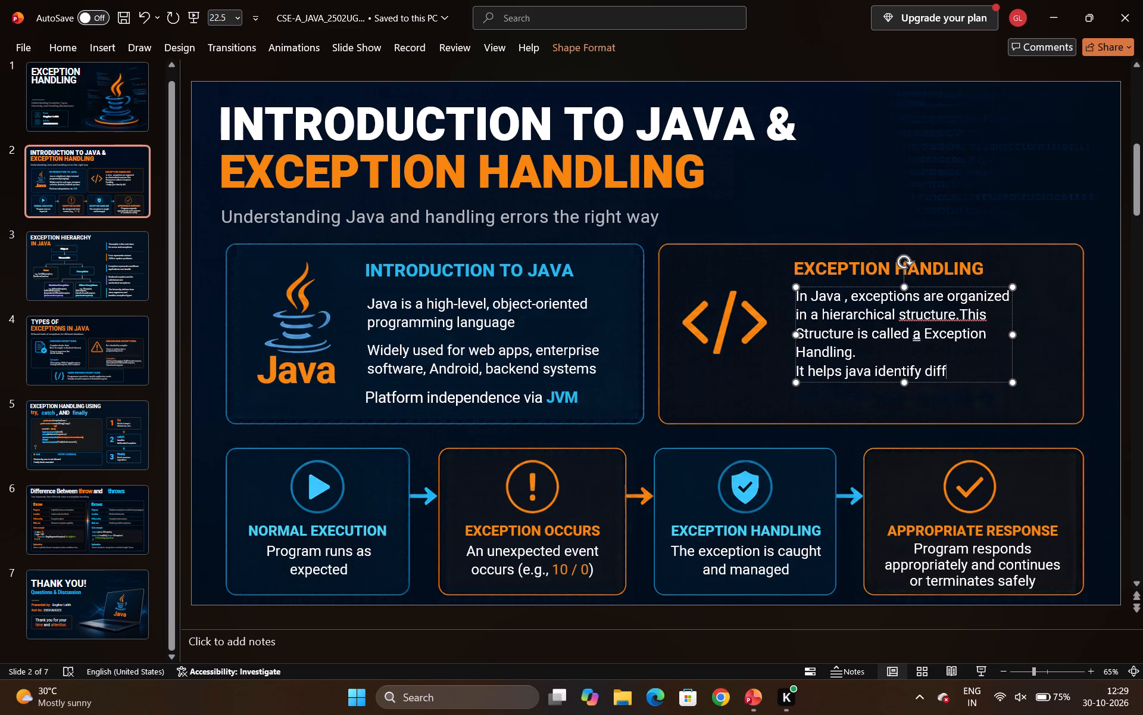
pyautogui.write('ere')
pyautogui.write('nt')
pyautogui.press('space')
pyautogui.write('types')
pyautogui.press('space')
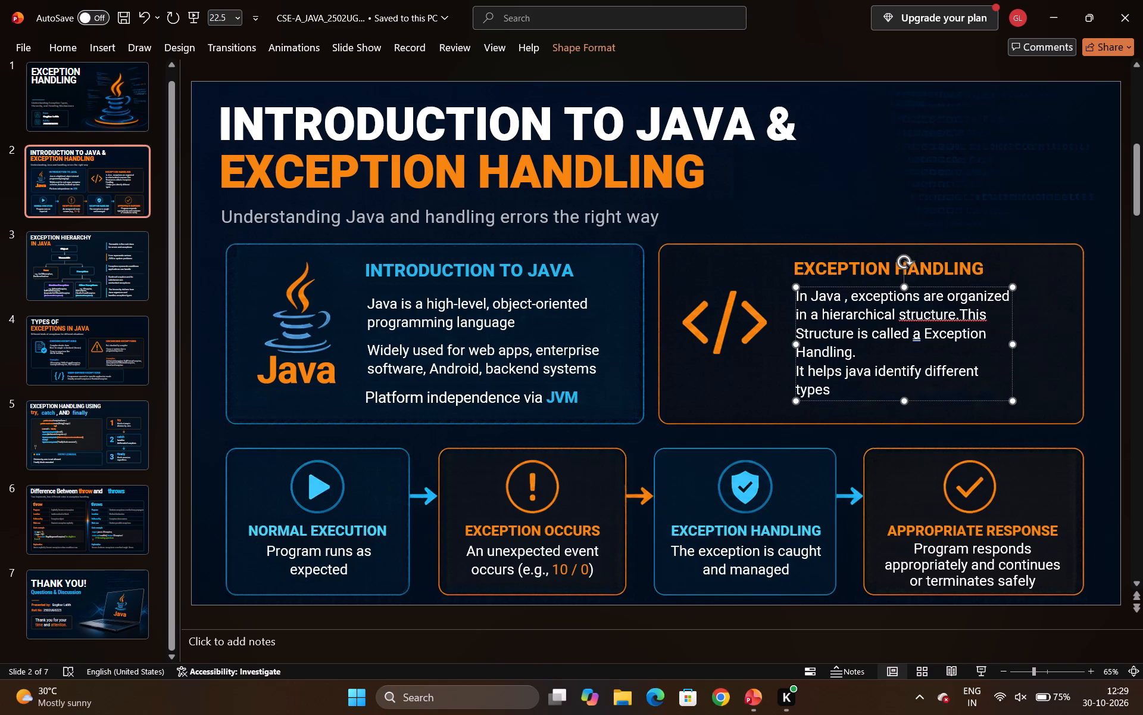
pyautogui.write('of')
pyautogui.press('space')
pyautogui.write('err')
pyautogui.write('ors')
pyautogui.press('space')
# Complete the last sentence of the Exception Handling description with "and handling them appropriately.".
pyautogui.write('and')
pyautogui.press('space')
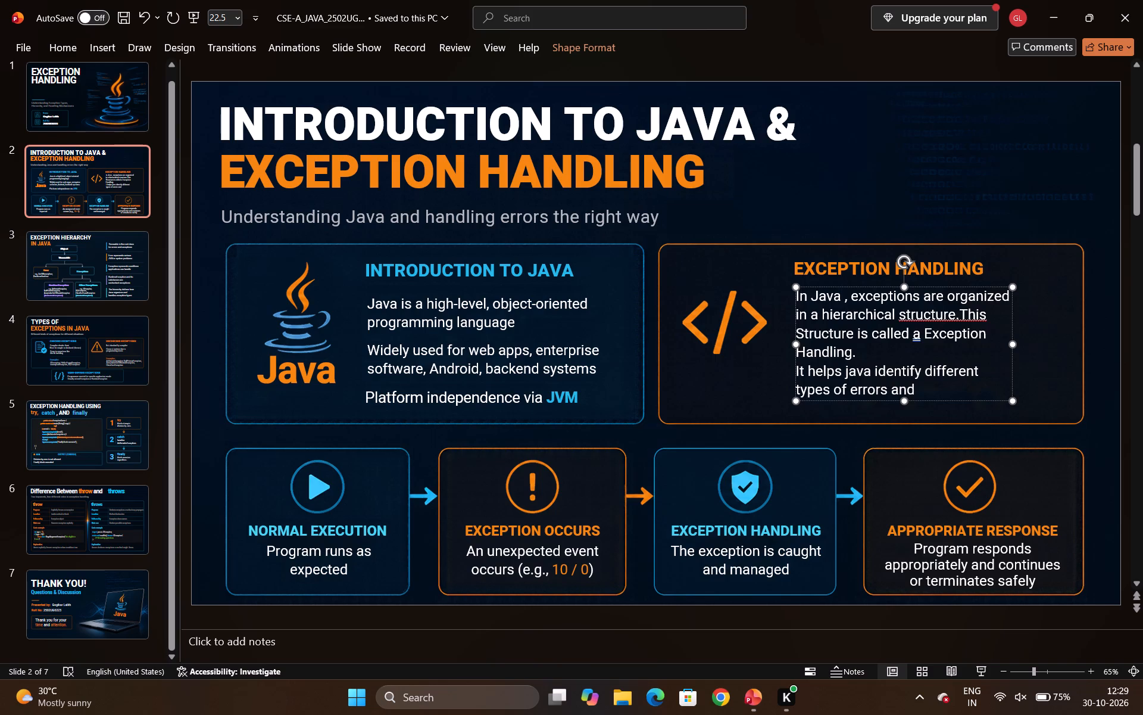
pyautogui.write('handl')
pyautogui.write('ing')
pyautogui.press('space')
pyautogui.write('them')
pyautogui.press('space')
pyautogui.write('app')
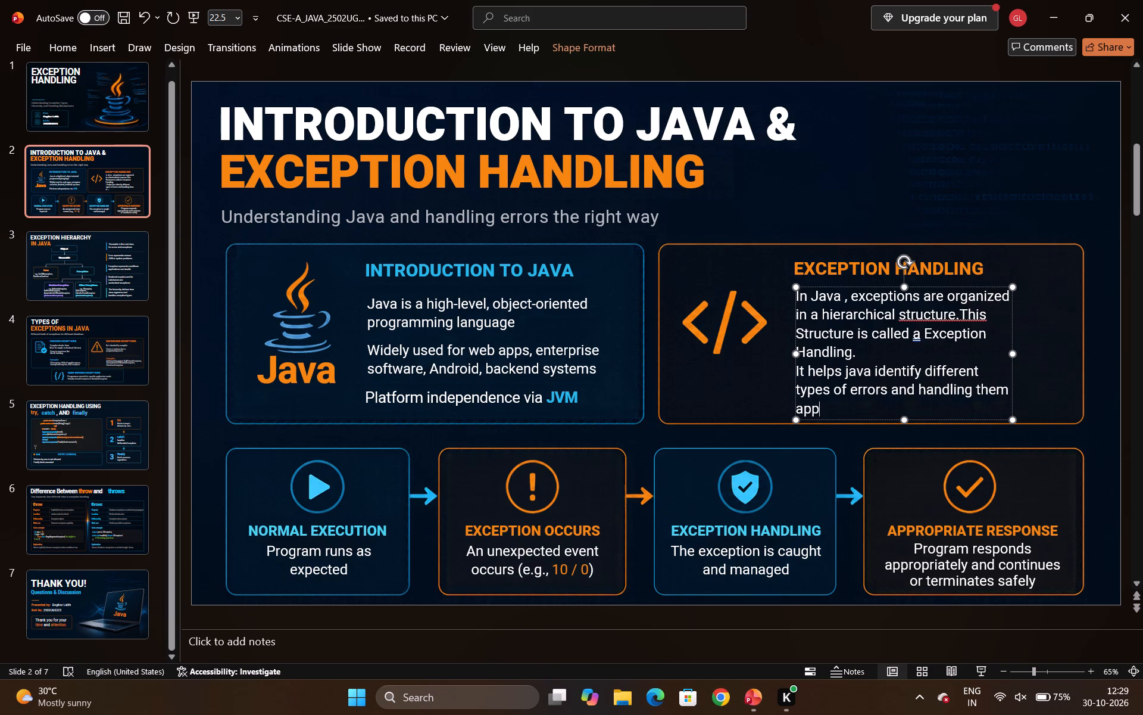
pyautogui.write('ro')
pyautogui.press('p')
pyautogui.write('ri')
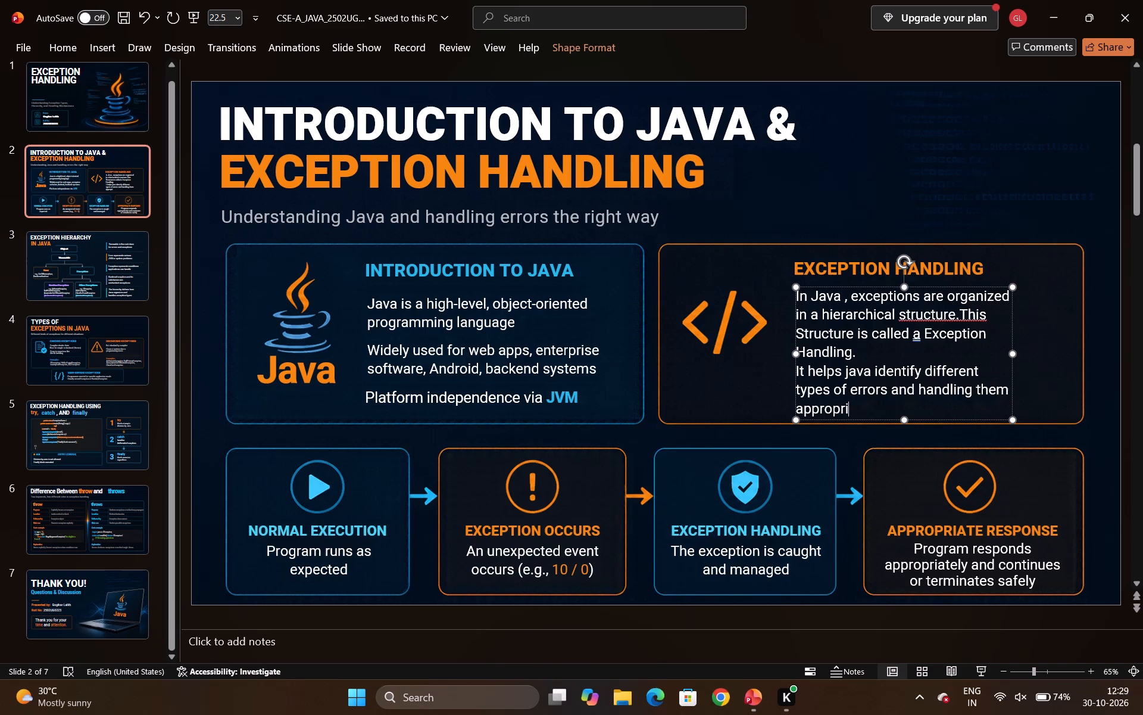
pyautogui.write('at')
pyautogui.write('el')
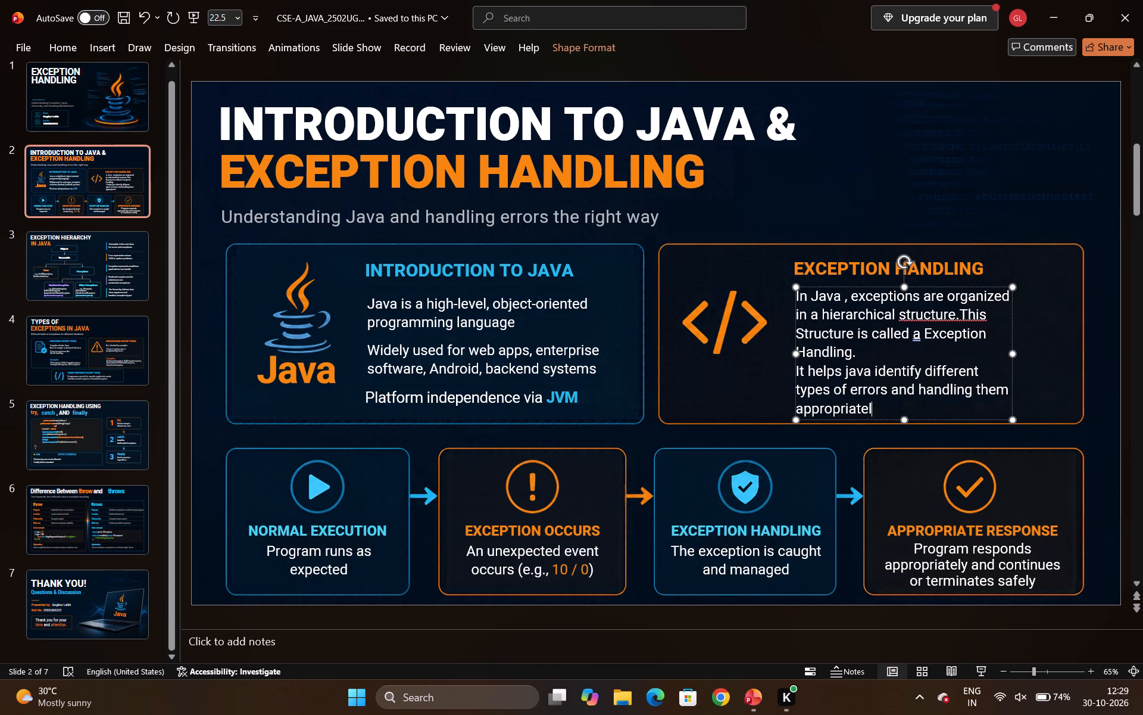
pyautogui.write('y.')
# Set the font size of the whole Exception Handling description text to 20.
pyautogui.moveTo(799, 300); pyautogui.dragTo(906, 422)
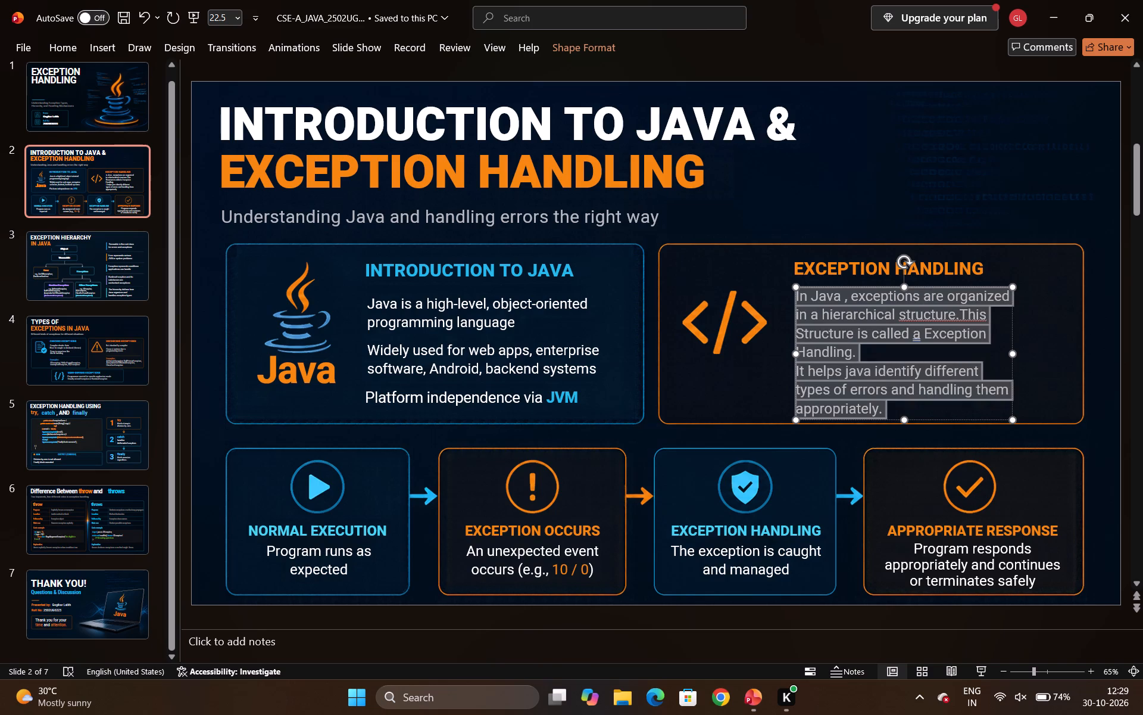
pyautogui.moveTo(906, 422); pyautogui.dragTo(906, 424)
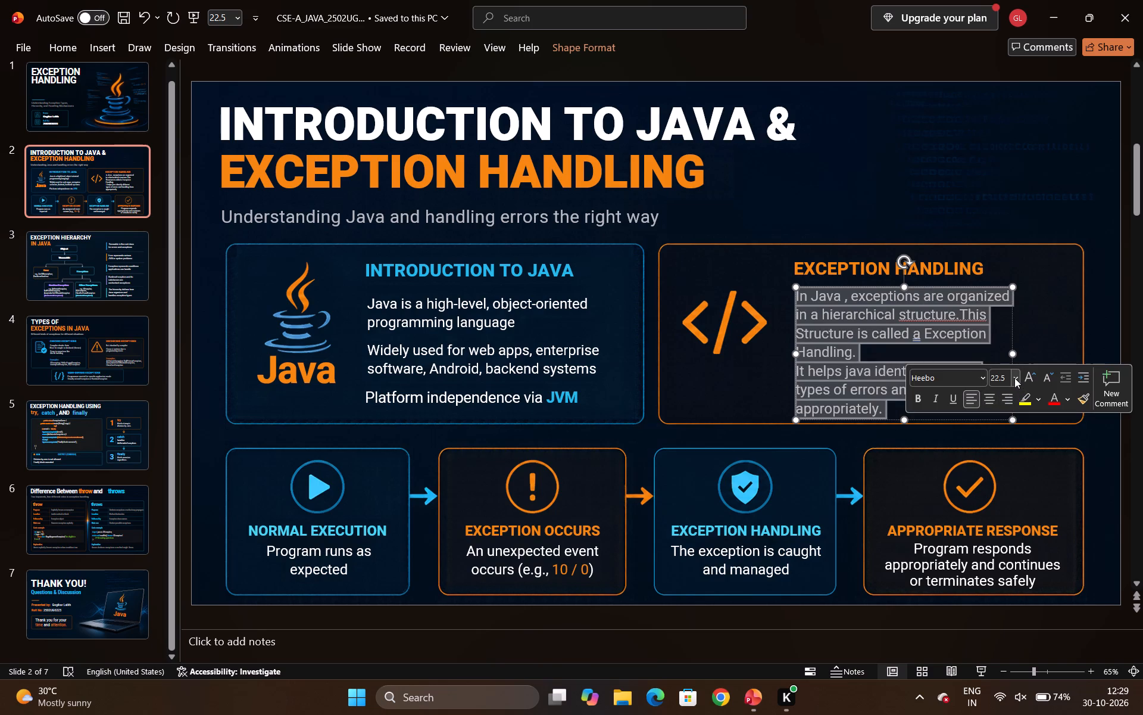
pyautogui.click(1014, 378)
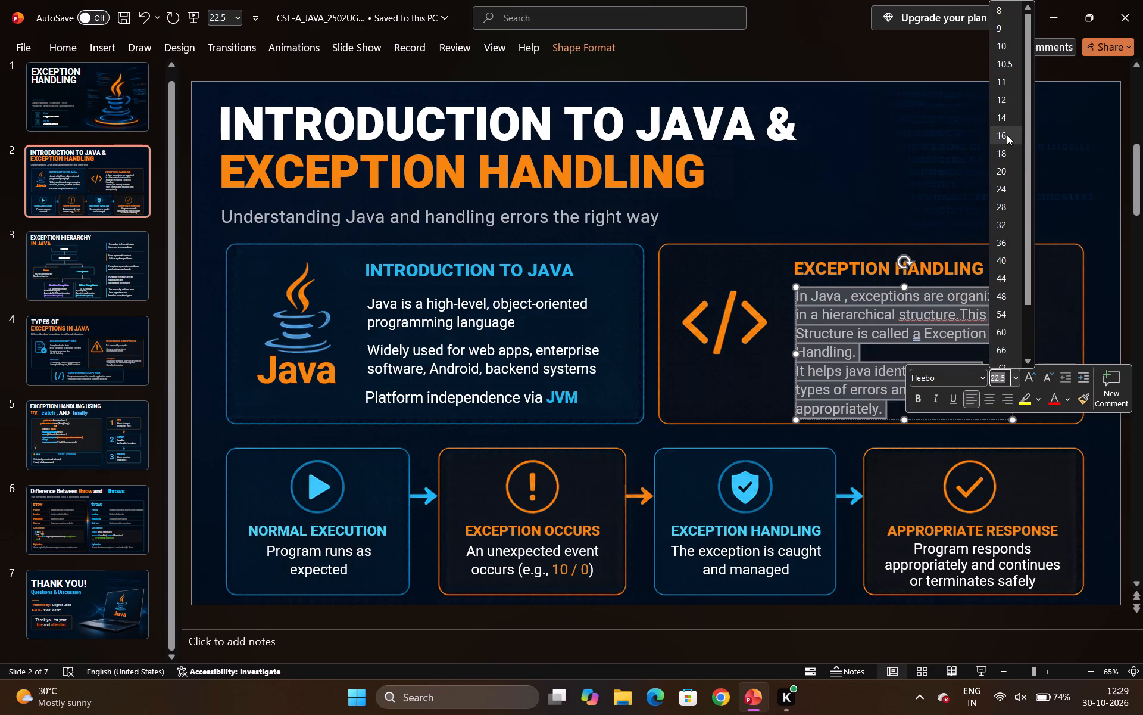
pyautogui.click(1006, 169)
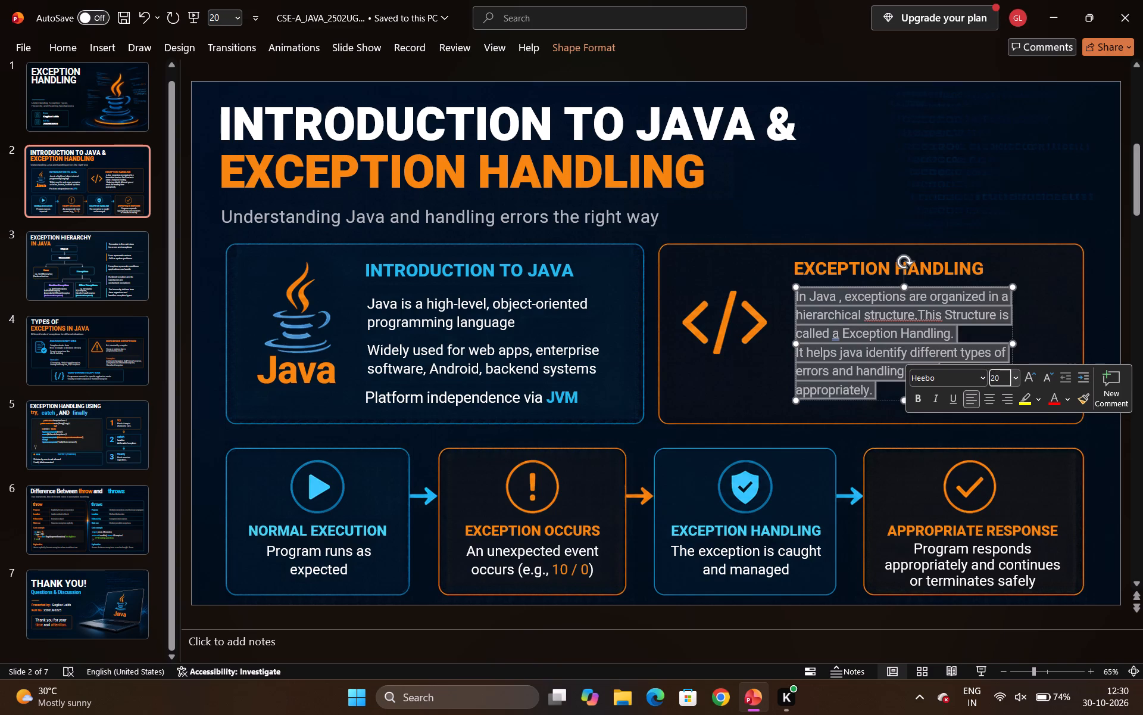
# Add an asterisk marker before "In Java" and before "It helps java" in the Exception Handling description.
pyautogui.click(800, 301)
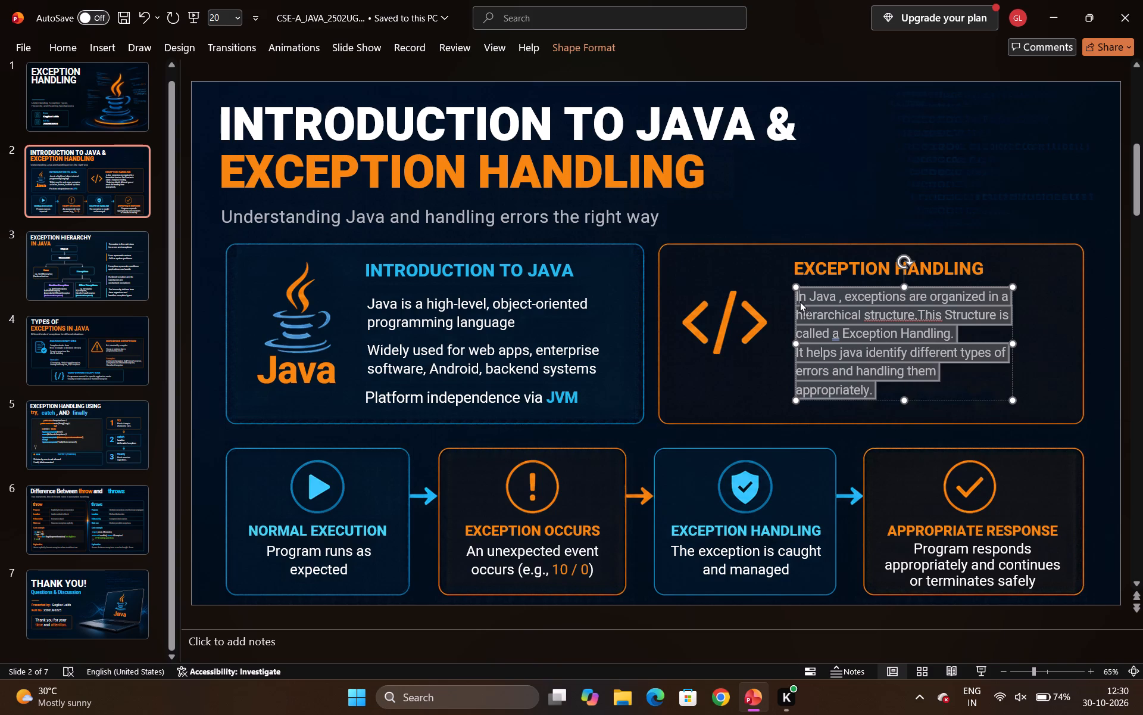
pyautogui.press('Left')
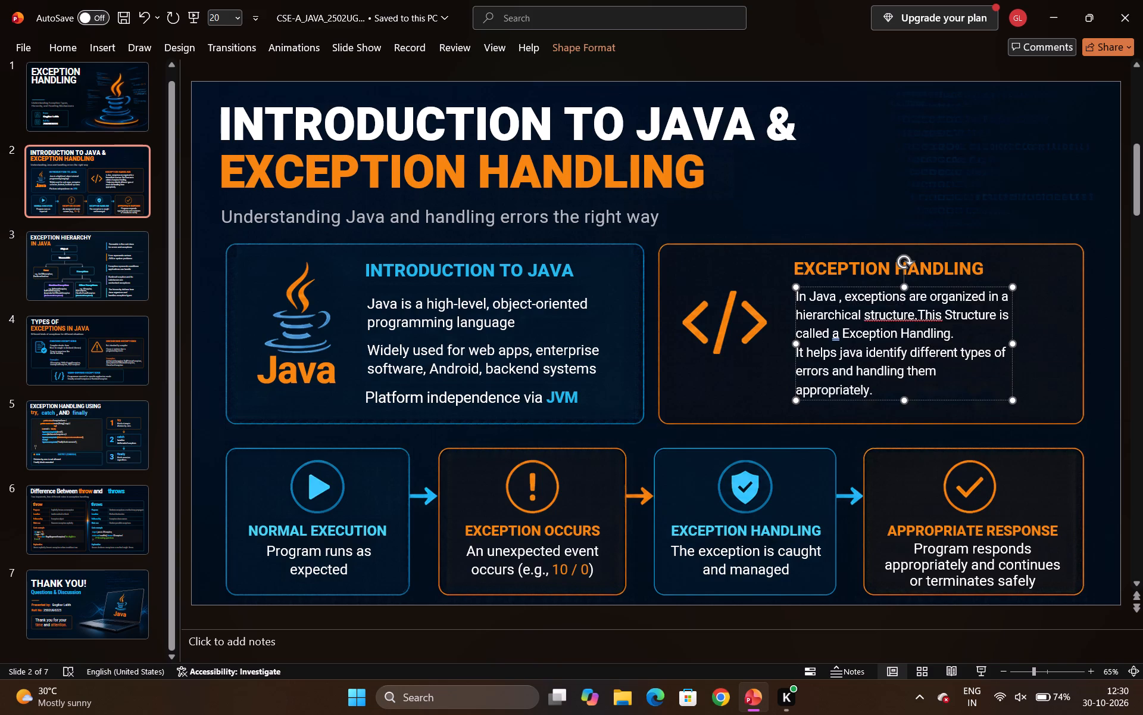
pyautogui.hotkey('shift', '*')
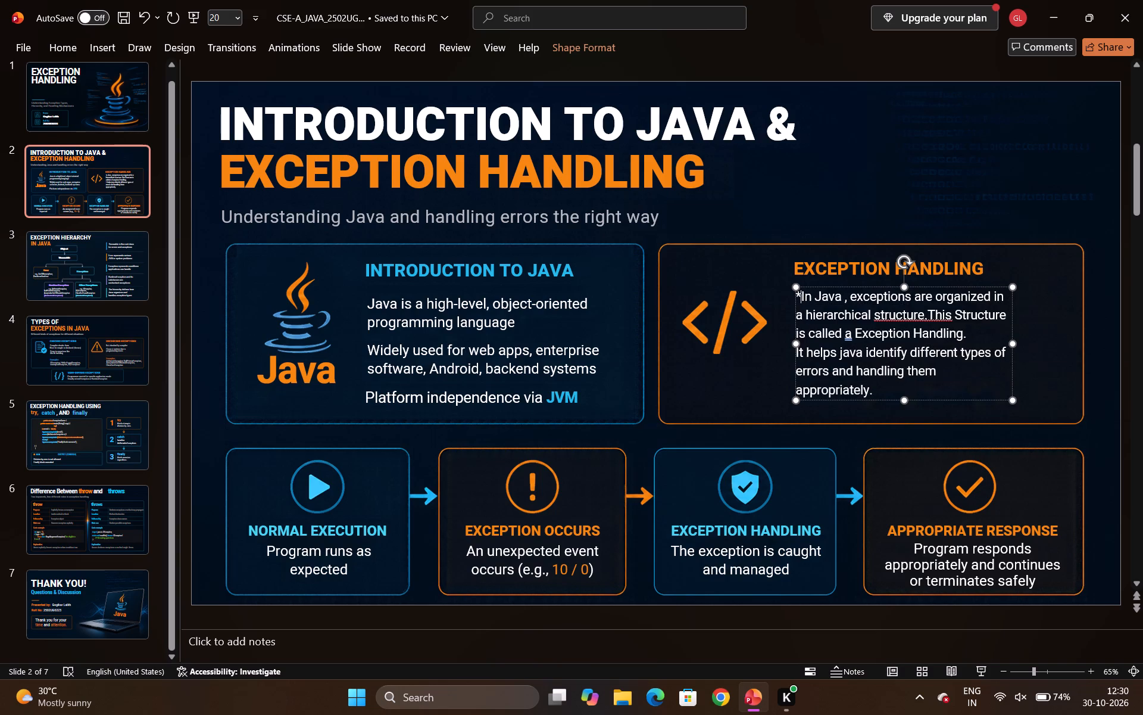
pyautogui.press('space')
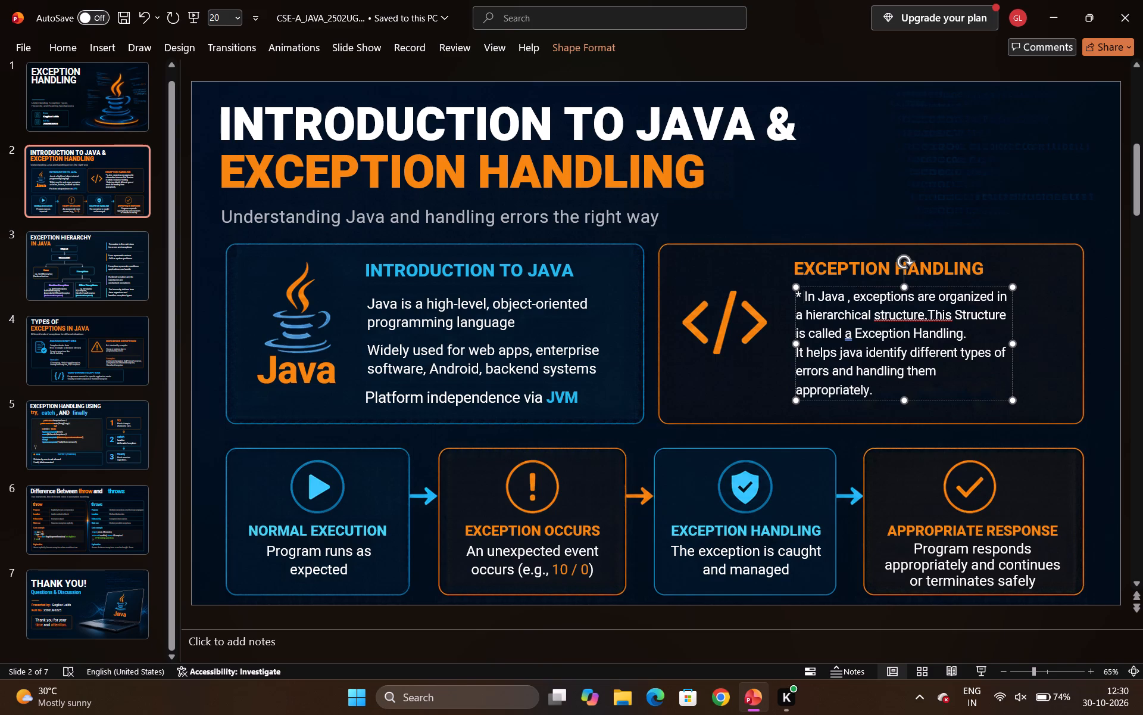
pyautogui.click(799, 352)
pyautogui.press('Left')
pyautogui.hotkey('shift', '*')
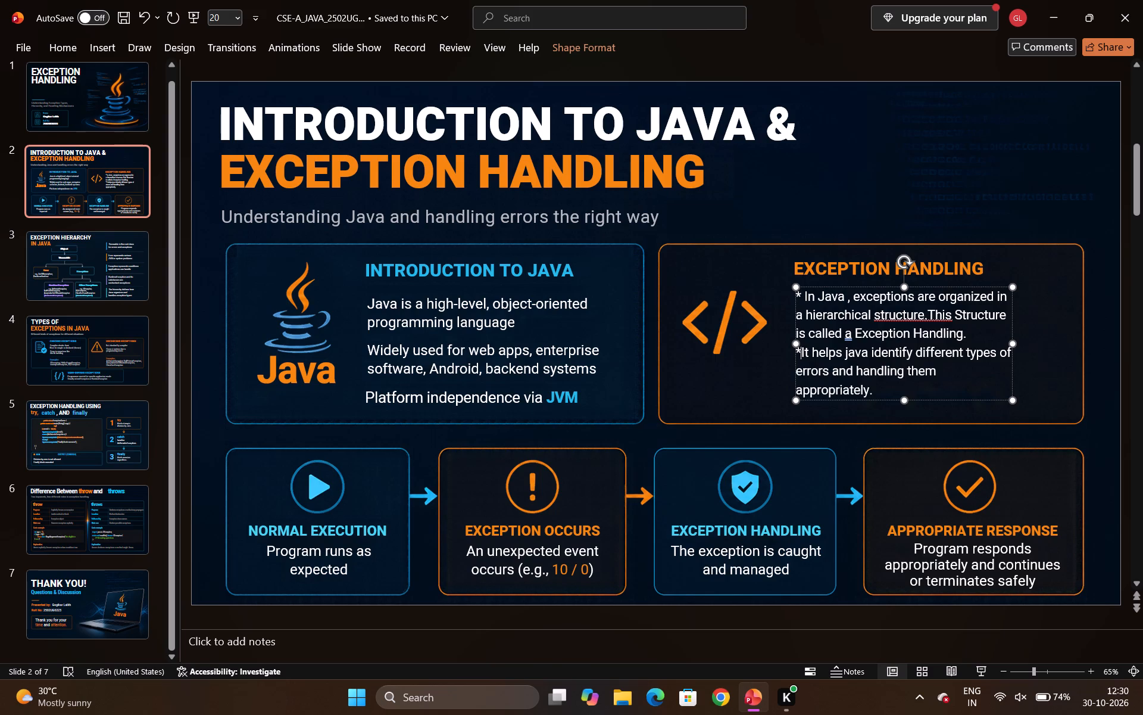
# Shift the orange frame of the Exception Handling card slightly up and to the right.
pyautogui.moveTo(758, 356); pyautogui.dragTo(759, 347)
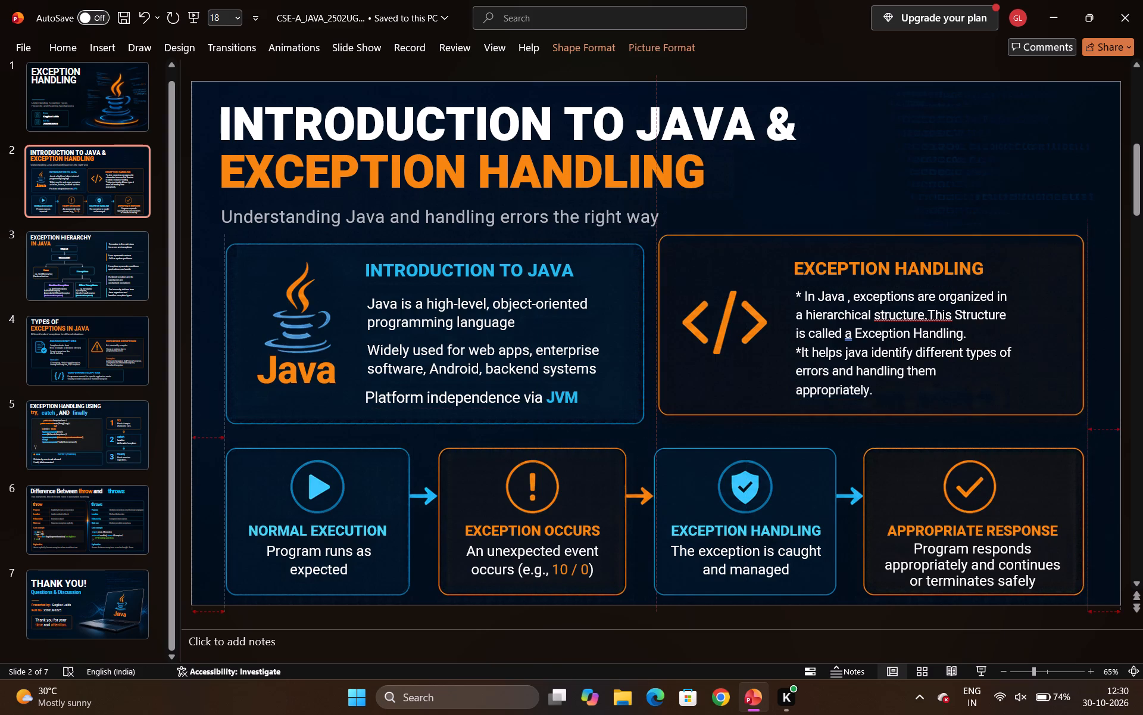
pyautogui.moveTo(759, 347); pyautogui.dragTo(762, 351)
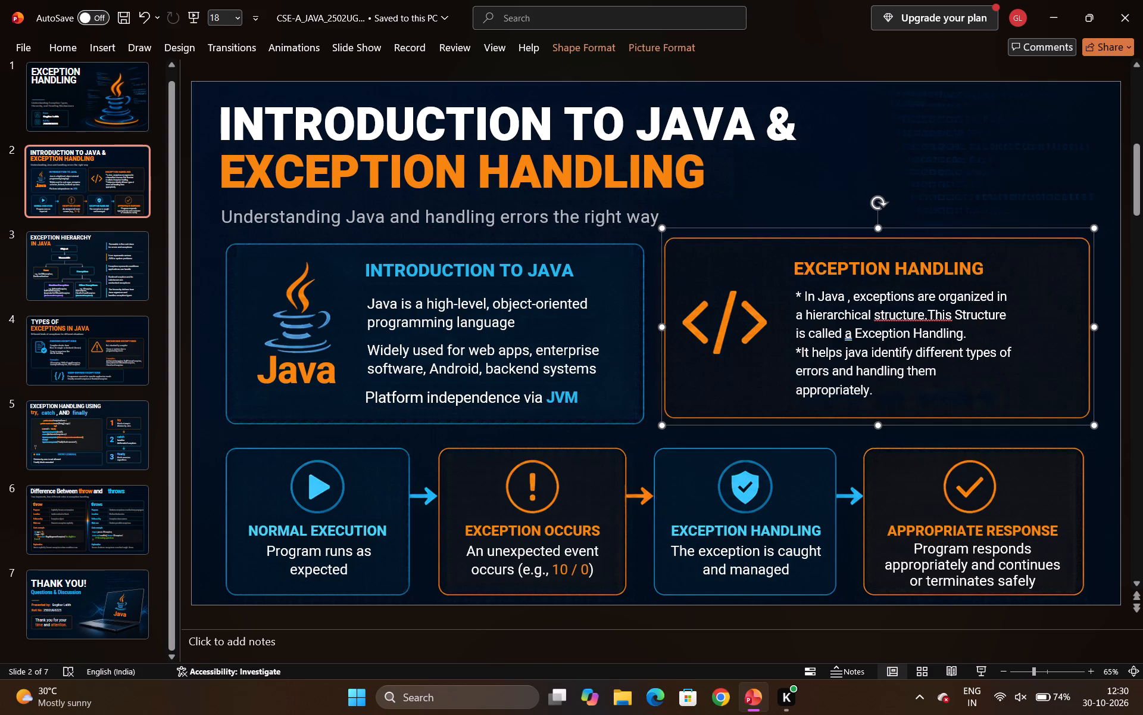
pyautogui.click(762, 351)
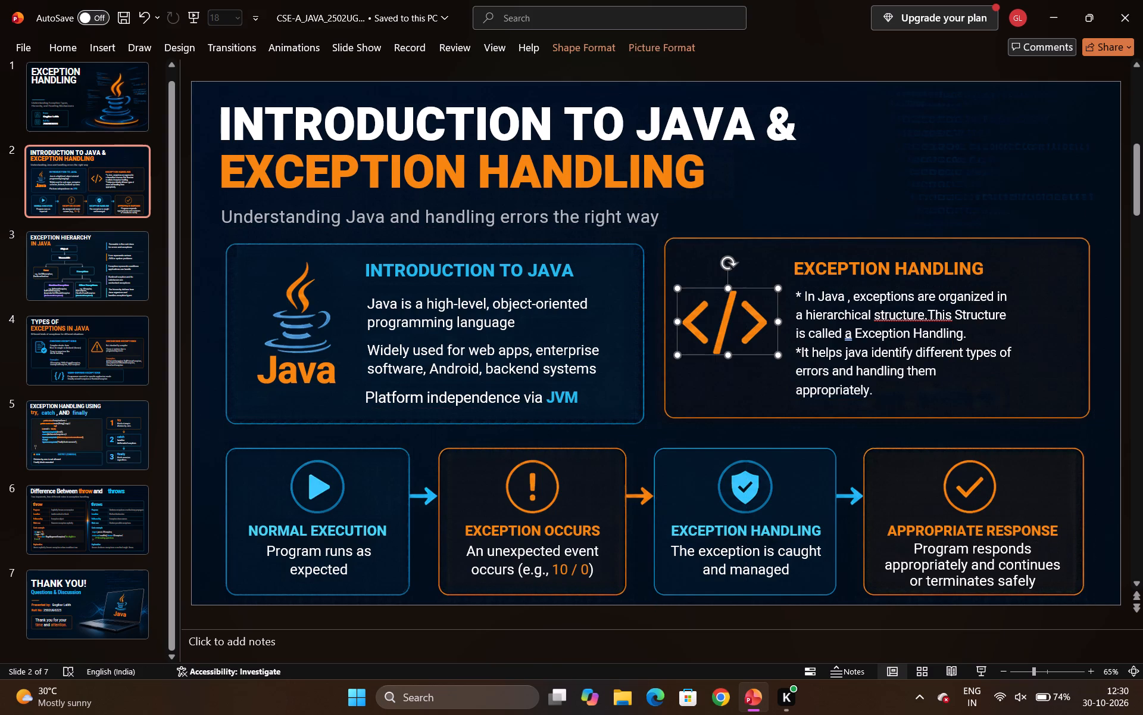
pyautogui.click(365, 521)
# On slide 4, delete the text "Occur in operations like file/db handling" from the Checked Exceptions card.
pyautogui.click(98, 339)
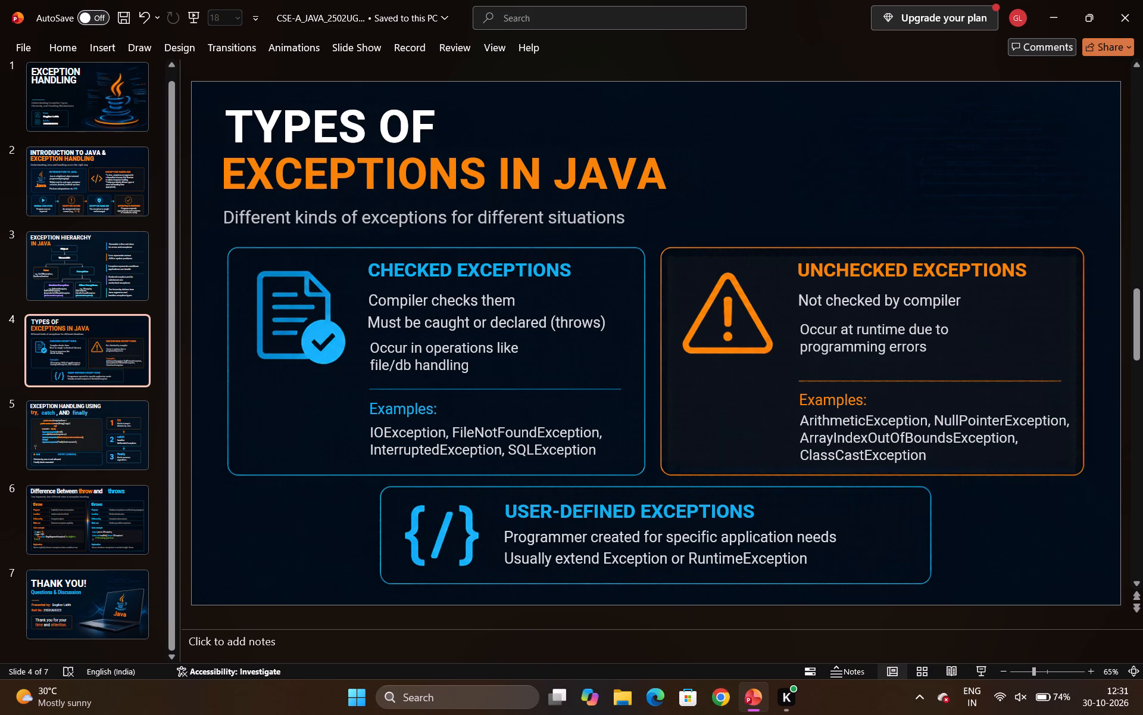
pyautogui.click(500, 346)
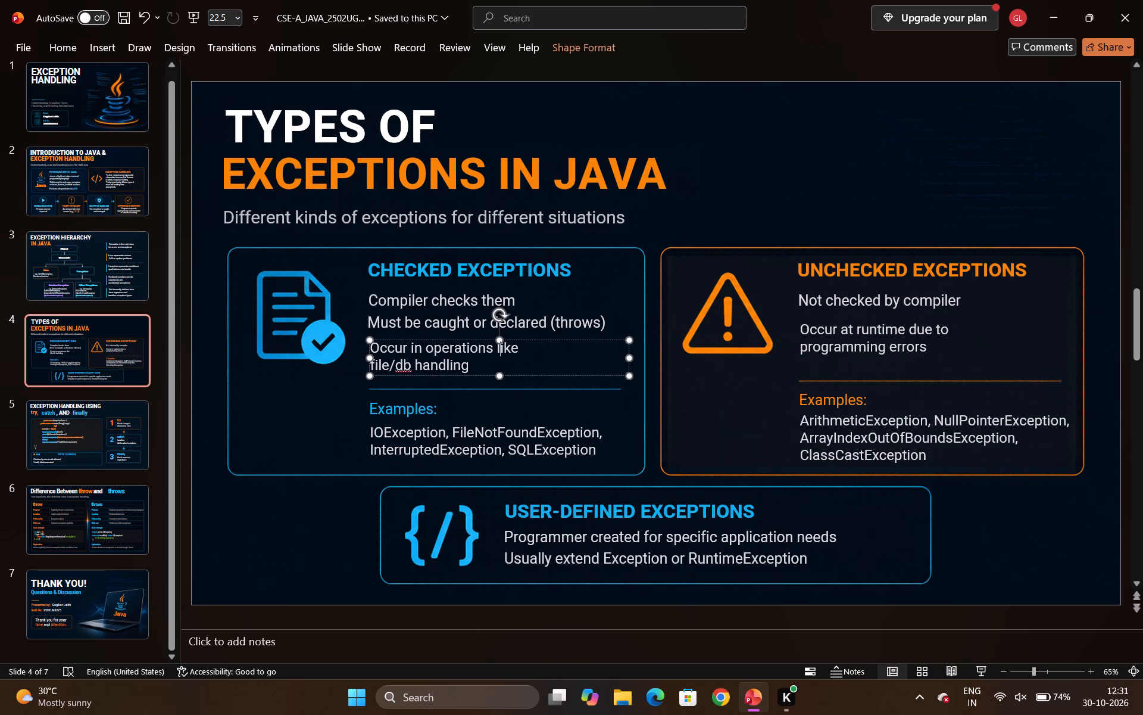
pyautogui.click(476, 368)
pyautogui.click(371, 298)
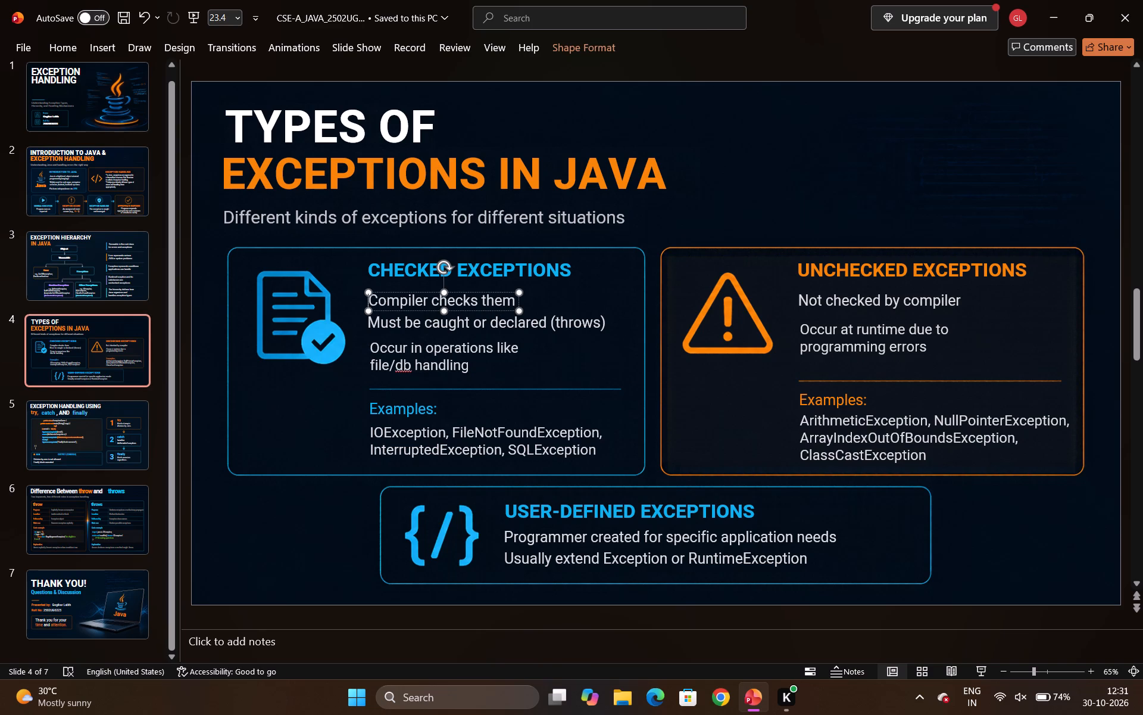
pyautogui.moveTo(371, 298); pyautogui.dragTo(607, 360)
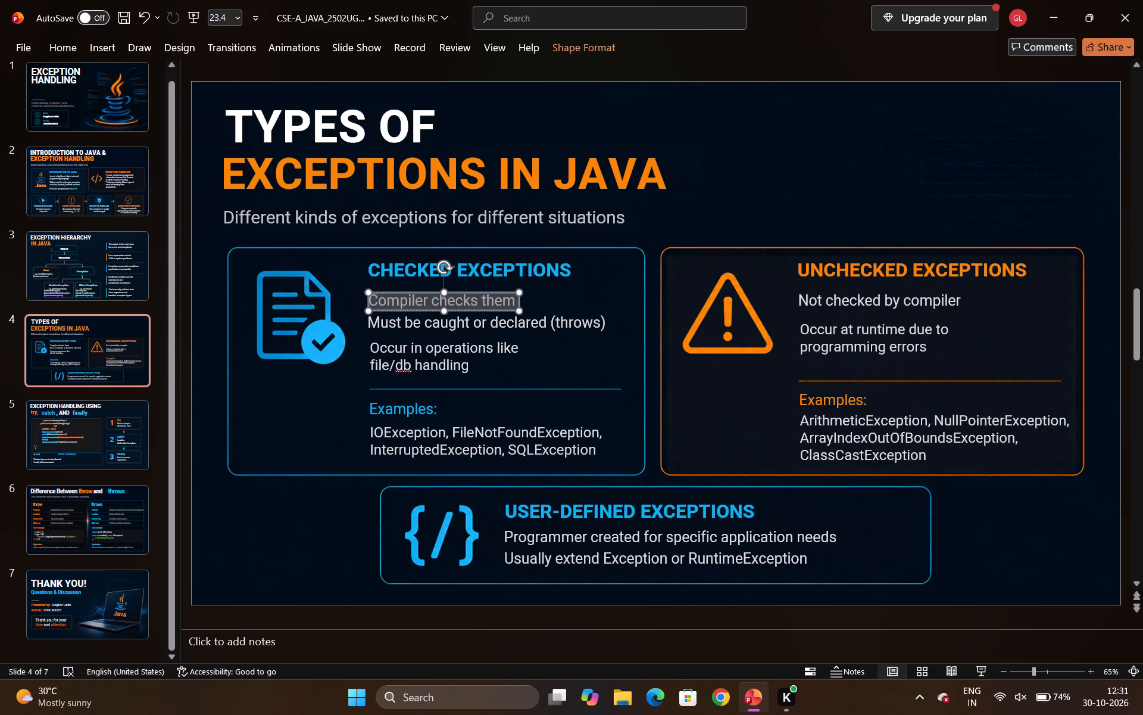
pyautogui.moveTo(607, 360); pyautogui.dragTo(607, 359)
pyautogui.click(607, 359)
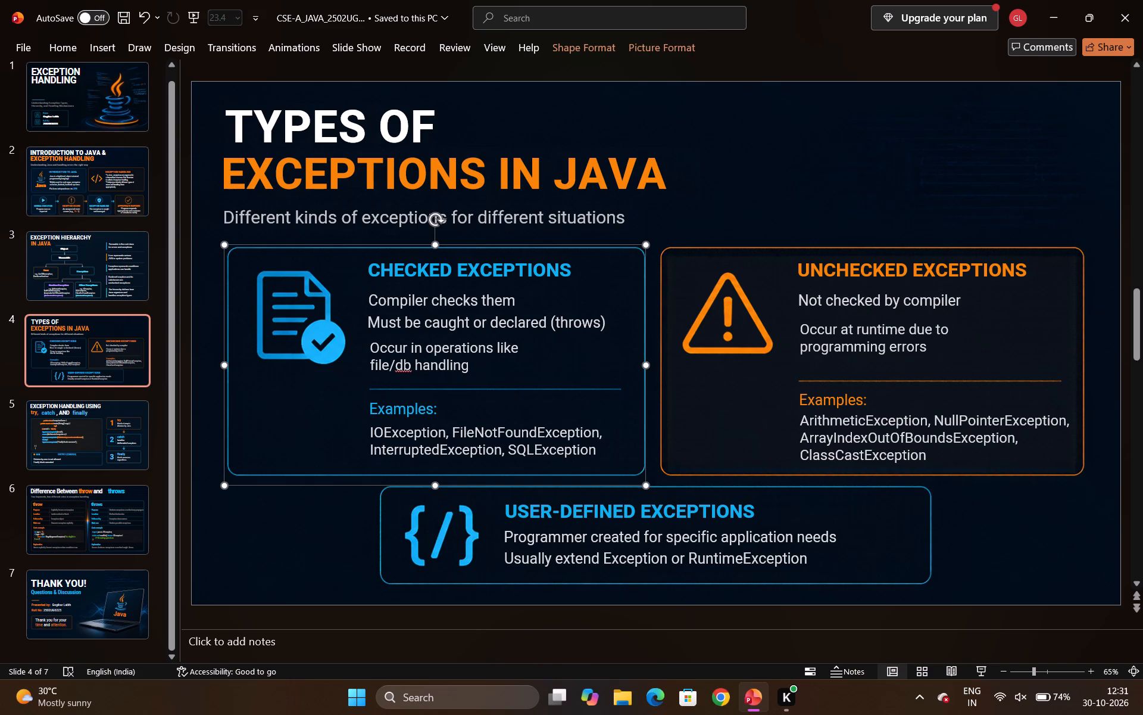
pyautogui.click(480, 371)
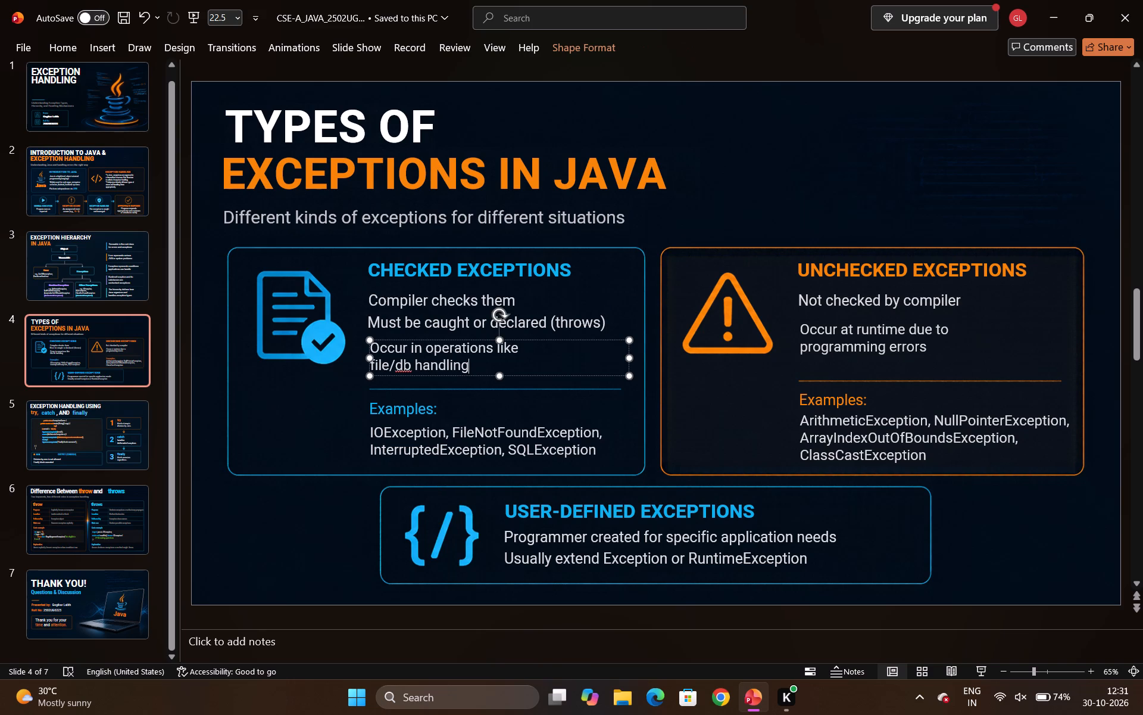
pyautogui.moveTo(480, 371); pyautogui.dragTo(379, 342)
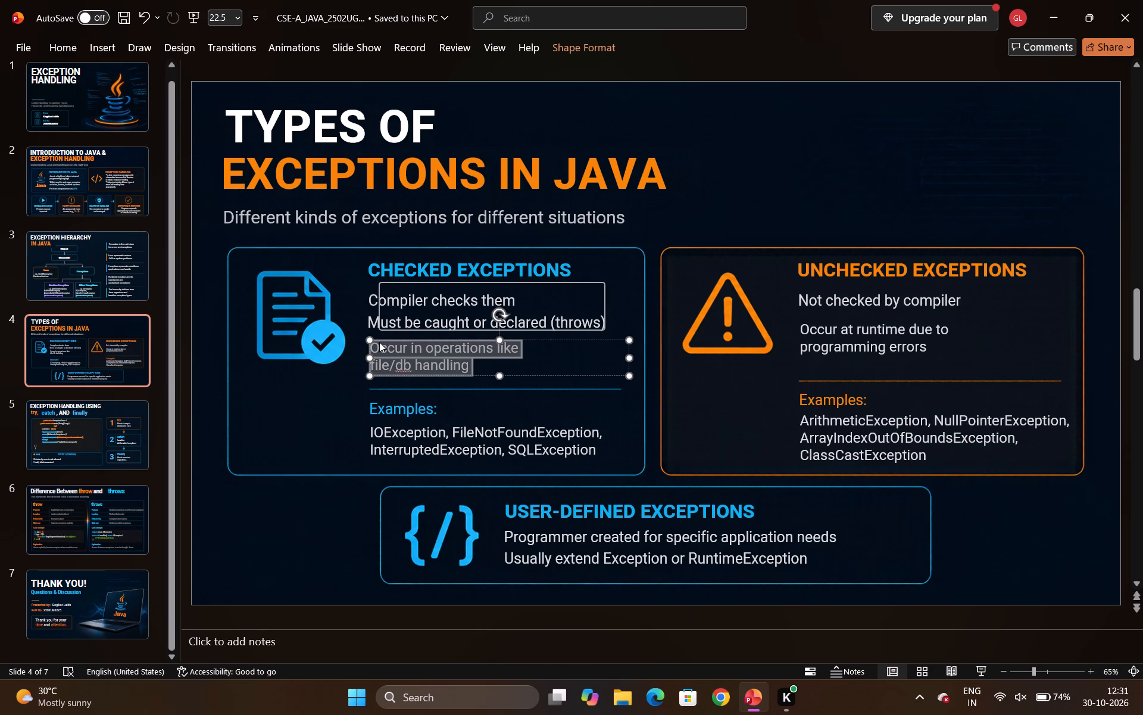
pyautogui.press('BackSpace')
# Delete the line "Compiler checks them" from the Checked Exceptions card.
pyautogui.click(371, 296)
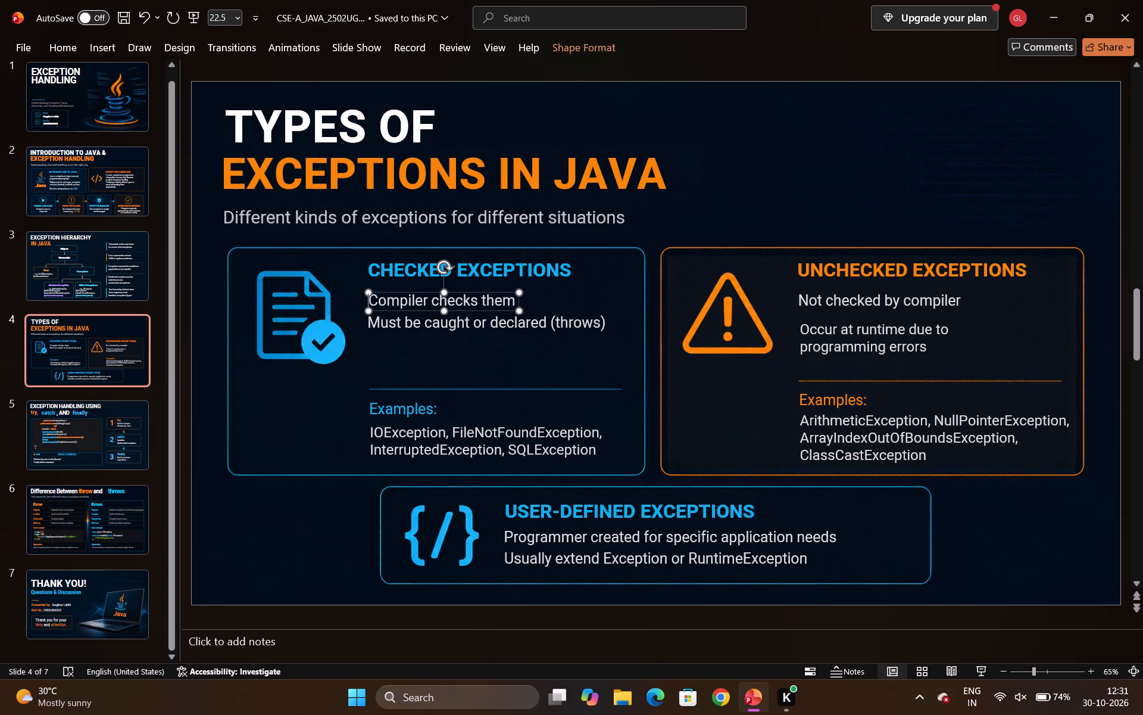
pyautogui.moveTo(380, 303); pyautogui.dragTo(524, 333)
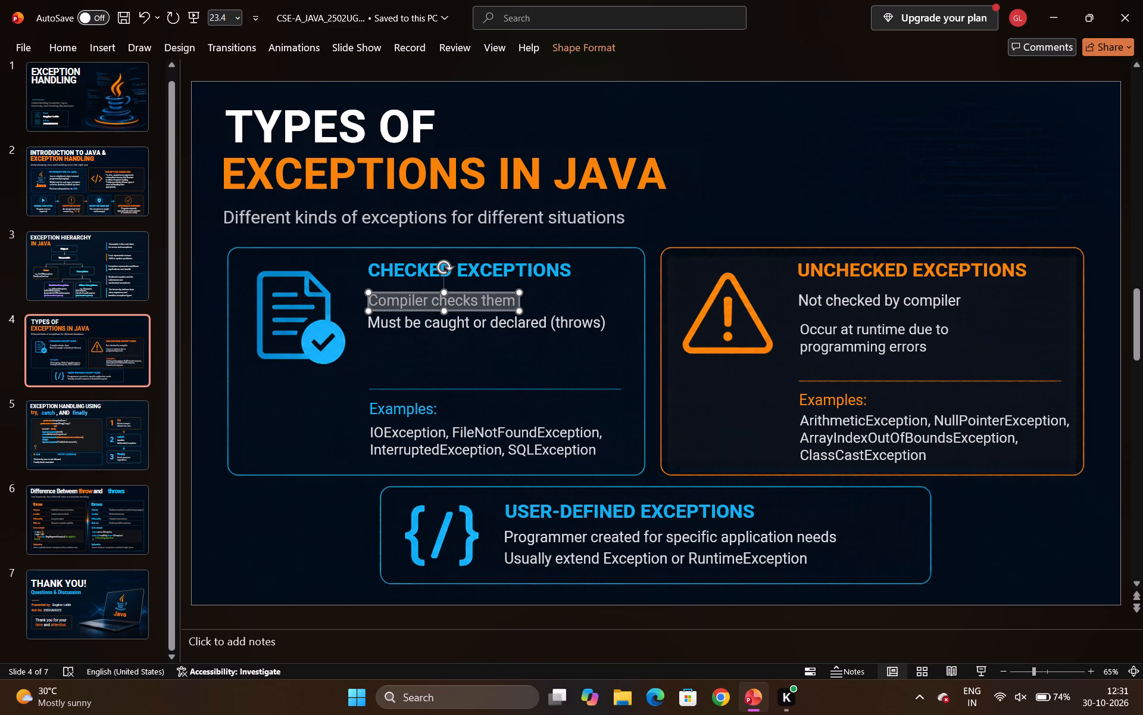
pyautogui.moveTo(524, 333); pyautogui.dragTo(524, 332)
pyautogui.press('BackSpace')
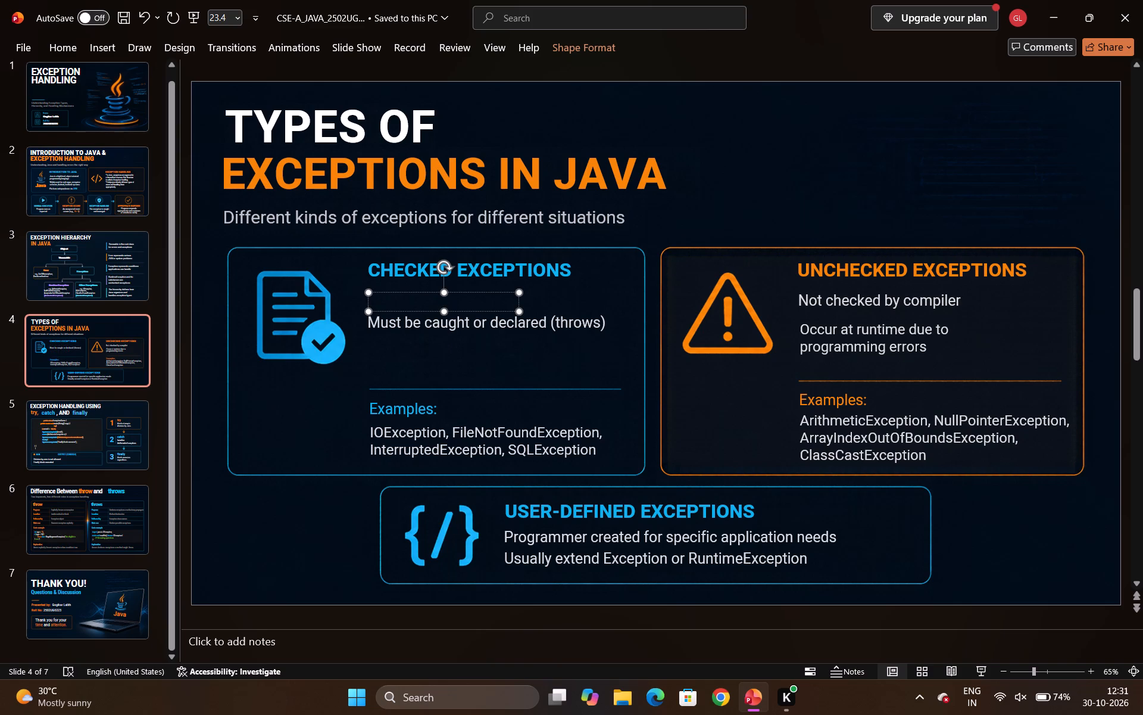
# Clear the line "Must be caught or declared (throws)" in the Checked Exceptions card, keeping its text box ready for text.
pyautogui.click(561, 323)
pyautogui.press('Right')
pyautogui.press('Right')
pyautogui.press('Right')
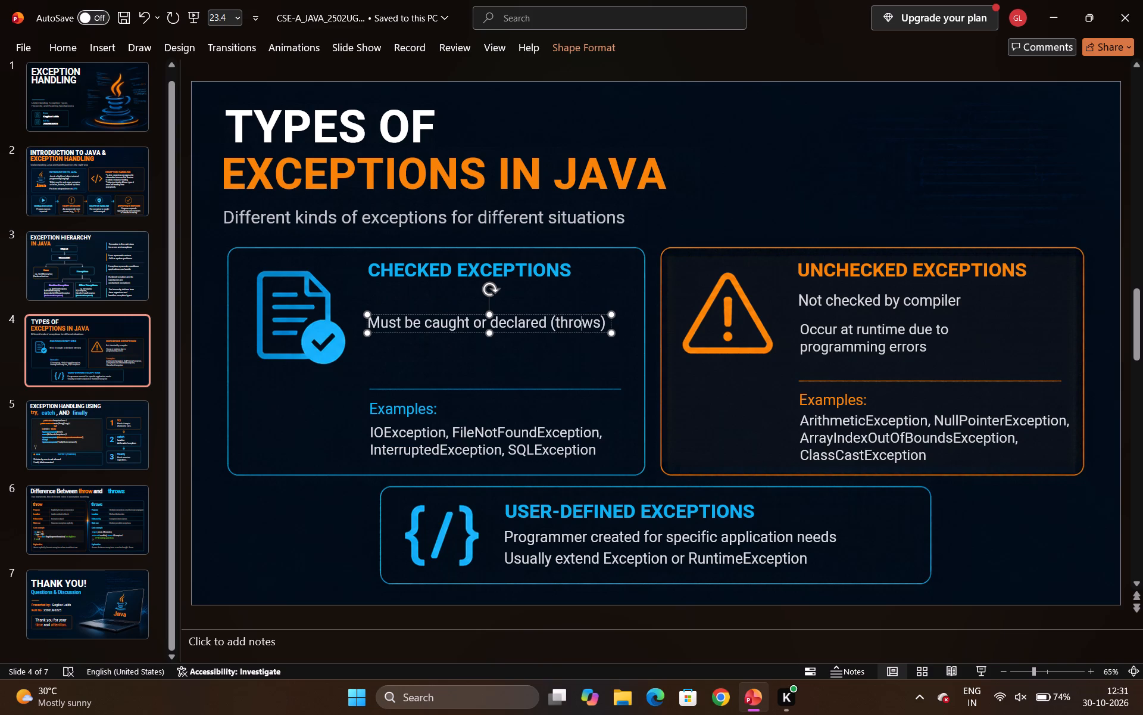
pyautogui.press('Right')
pyautogui.press('Right')
pyautogui.press('Right')
pyautogui.press('BackSpace')
pyautogui.press('BackSpace')
pyautogui.press('BackSpace')
pyautogui.press('BackSpace')
pyautogui.press('BackSpace')
pyautogui.press('BackSpace')
pyautogui.press('BackSpace')
pyautogui.press('BackSpace')
pyautogui.press('BackSpace')
pyautogui.press('BackSpace')
pyautogui.press('BackSpace')
pyautogui.press('BackSpace')
pyautogui.press('BackSpace')
pyautogui.press('BackSpace')
pyautogui.press('BackSpace')
pyautogui.press('BackSpace')
pyautogui.press('BackSpace')
pyautogui.press('BackSpace')
pyautogui.press('BackSpace')
pyautogui.press('BackSpace')
pyautogui.press('BackSpace')
pyautogui.press('BackSpace')
pyautogui.press('BackSpace')
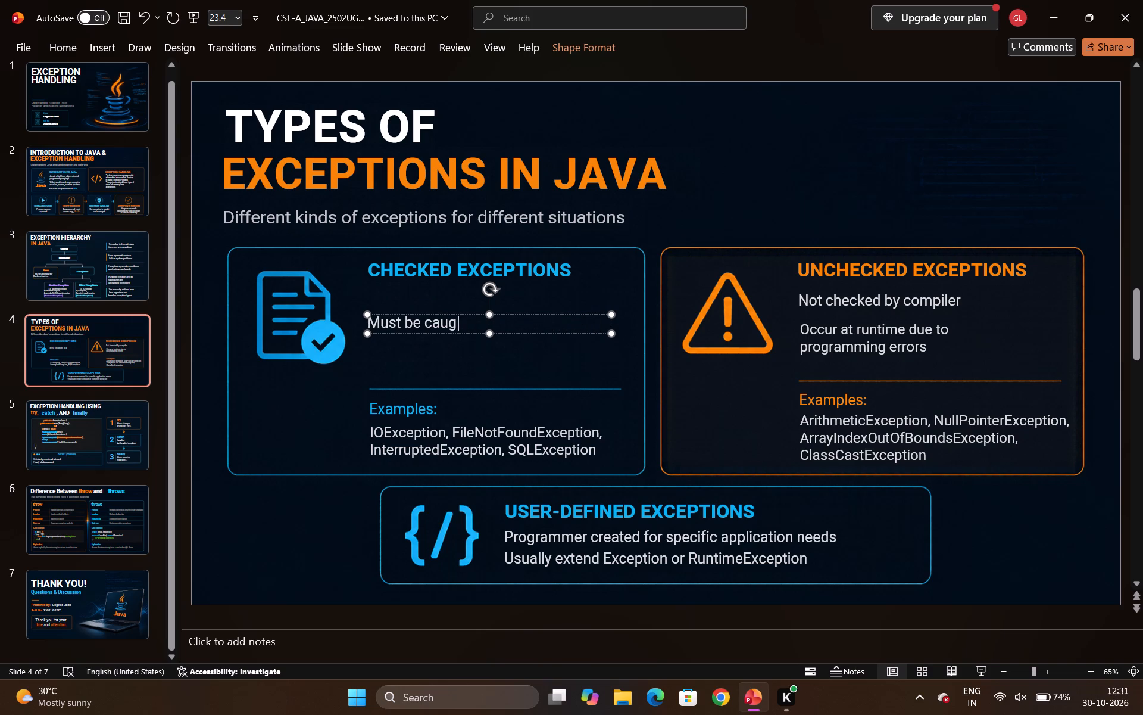
pyautogui.press('BackSpace')
pyautogui.press('BackSpace')
pyautogui.press('BackSpace')
pyautogui.press('BackSpace')
pyautogui.press('BackSpace')
pyautogui.press('BackSpace')
pyautogui.press('BackSpace')
pyautogui.press('BackSpace')
pyautogui.press('BackSpace')
pyautogui.press('BackSpace')
pyautogui.press('BackSpace')
pyautogui.press('BackSpace')
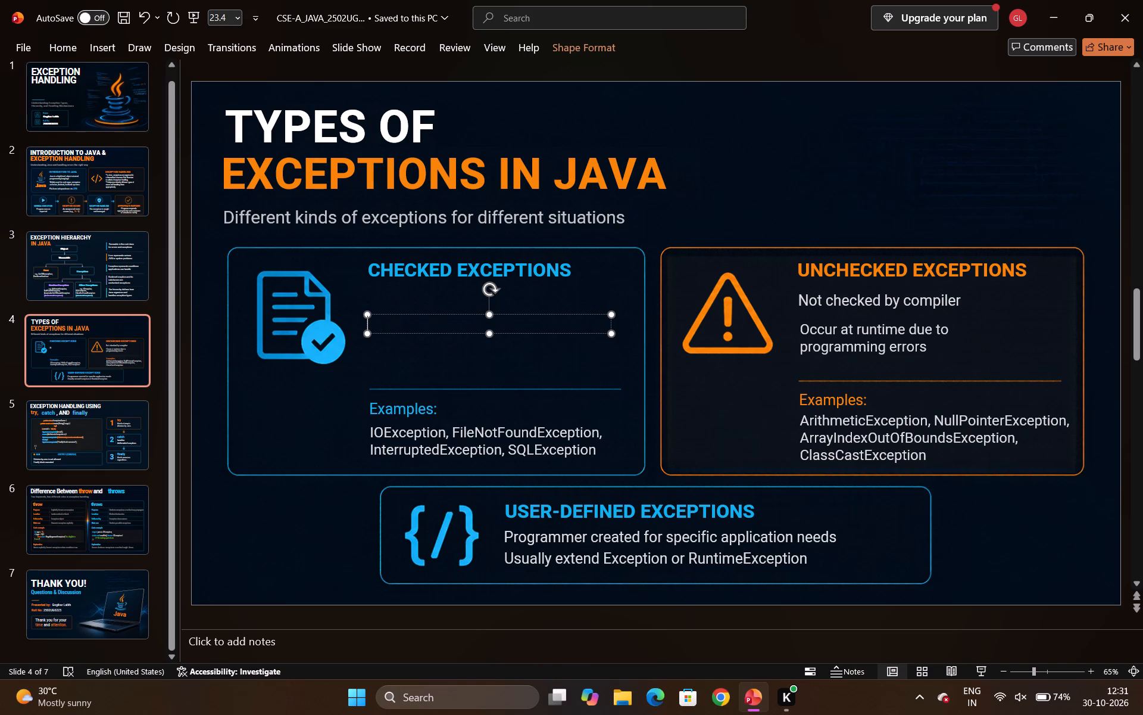
# Write "These exception are checked by the compile time ." in the emptied text box of the Checked Exceptions card.
pyautogui.press('h')
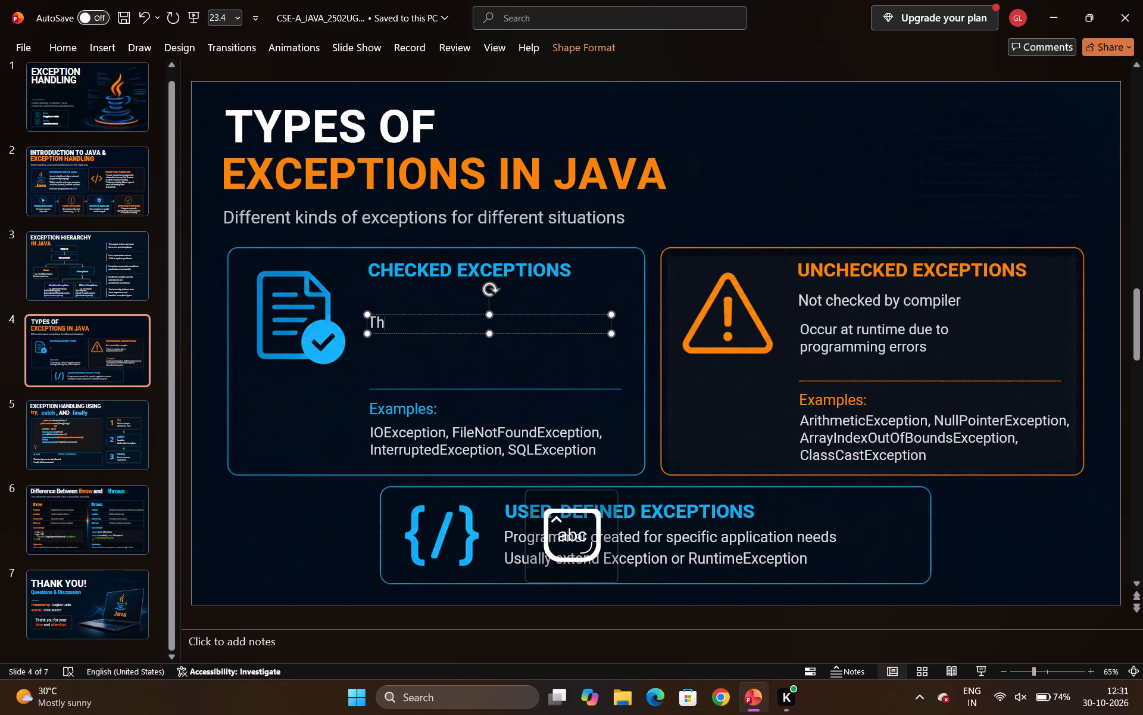
pyautogui.press('e')
pyautogui.write('se')
pyautogui.press('space')
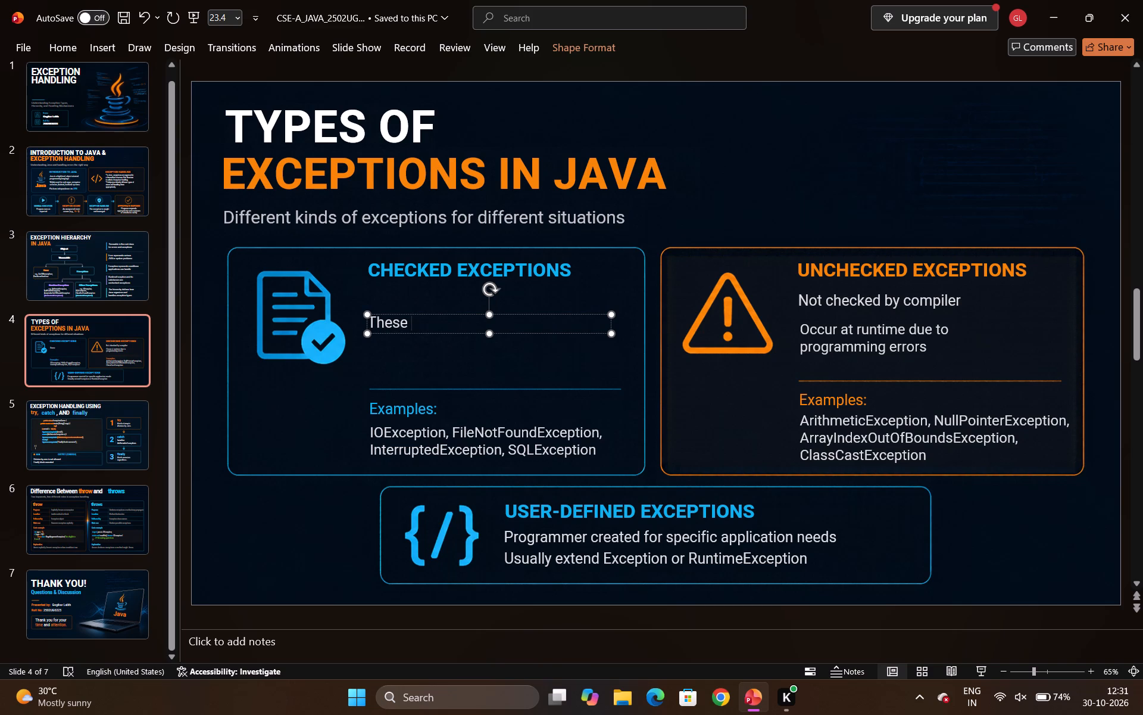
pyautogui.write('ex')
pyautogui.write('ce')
# Continue the Checked Exceptions card's description to read "These exception are checked by the compile time .".
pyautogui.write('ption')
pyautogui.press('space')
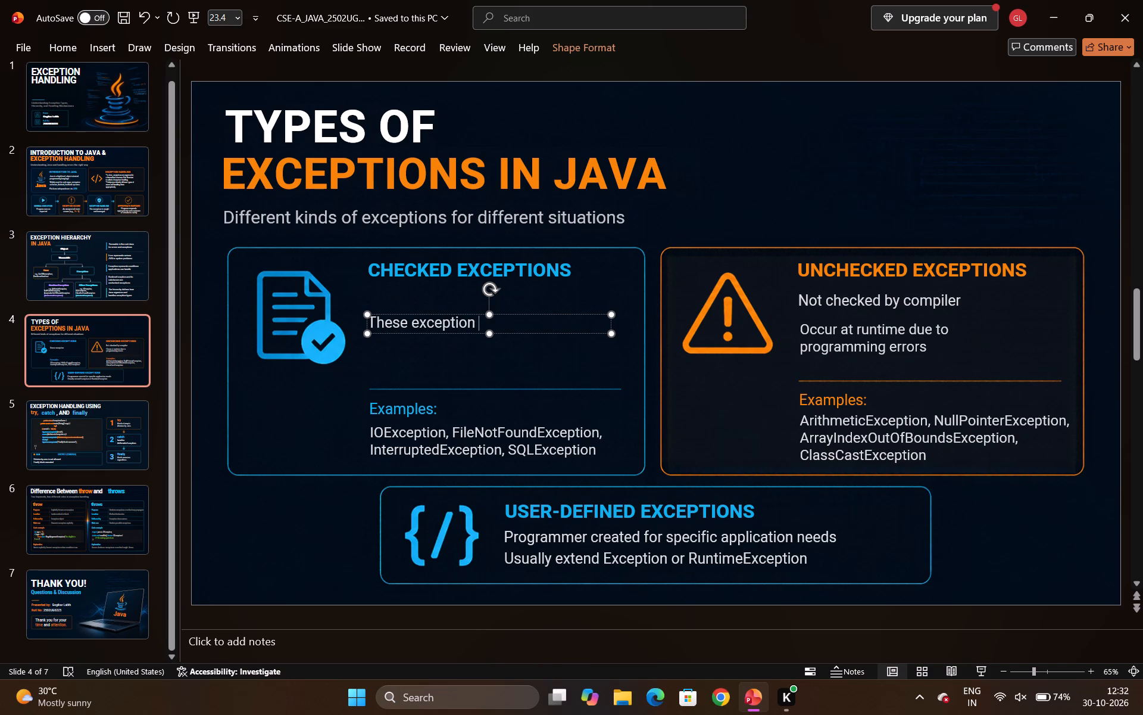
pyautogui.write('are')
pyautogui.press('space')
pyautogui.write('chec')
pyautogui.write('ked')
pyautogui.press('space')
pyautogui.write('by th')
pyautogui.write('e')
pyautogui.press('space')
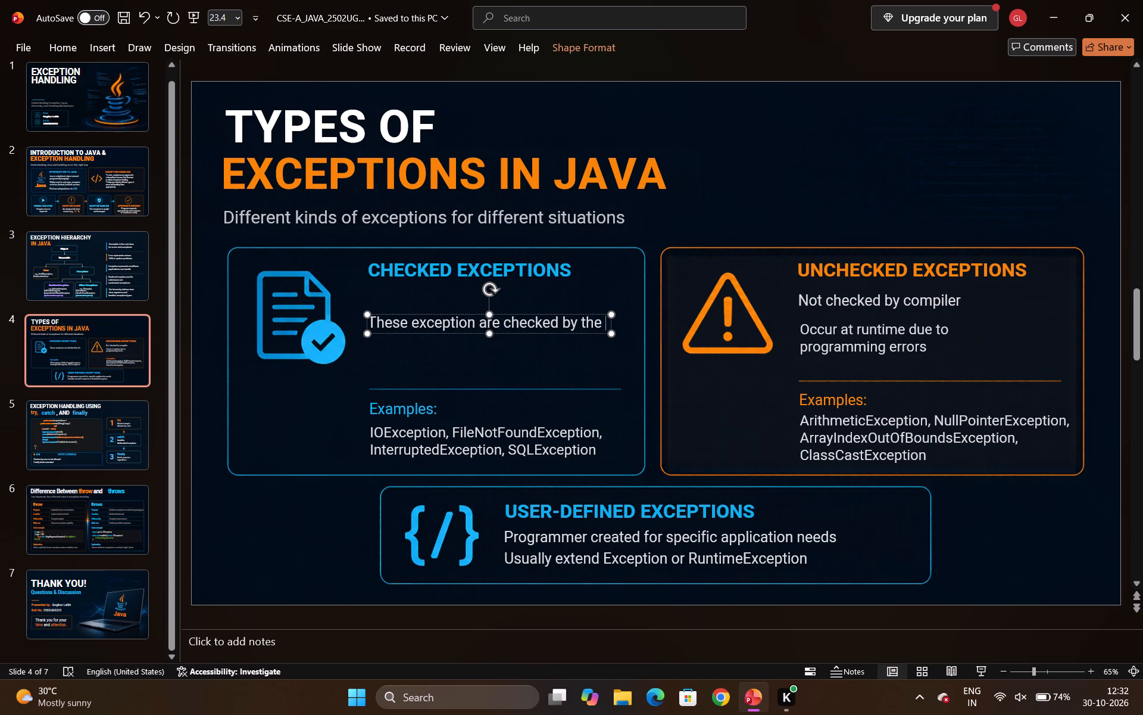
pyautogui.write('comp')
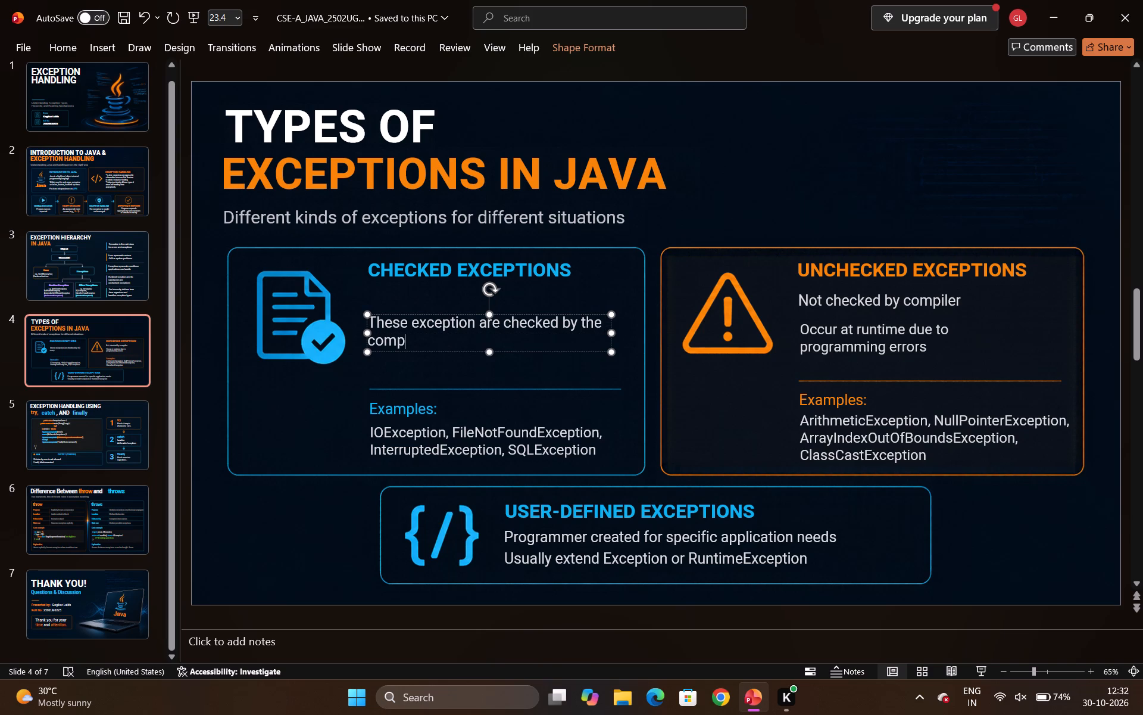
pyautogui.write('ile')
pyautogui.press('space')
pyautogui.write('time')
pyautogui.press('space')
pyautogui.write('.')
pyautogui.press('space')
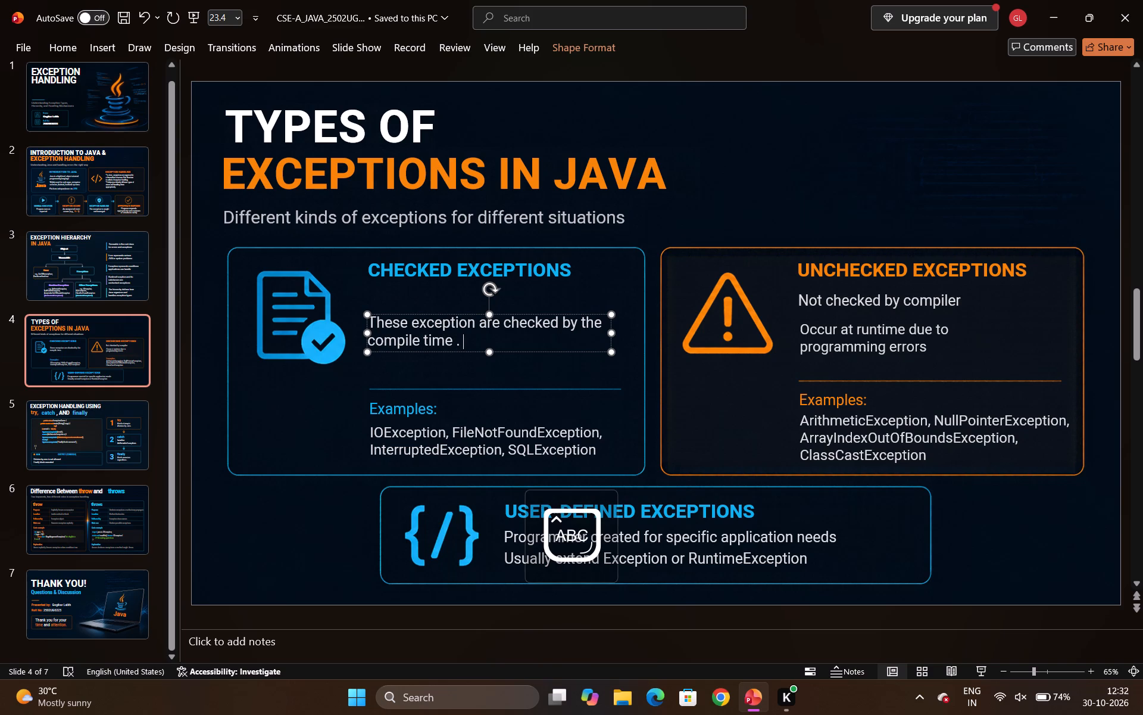
# Add a second sentence starting with "The program" to the Checked Exceptions card's description.
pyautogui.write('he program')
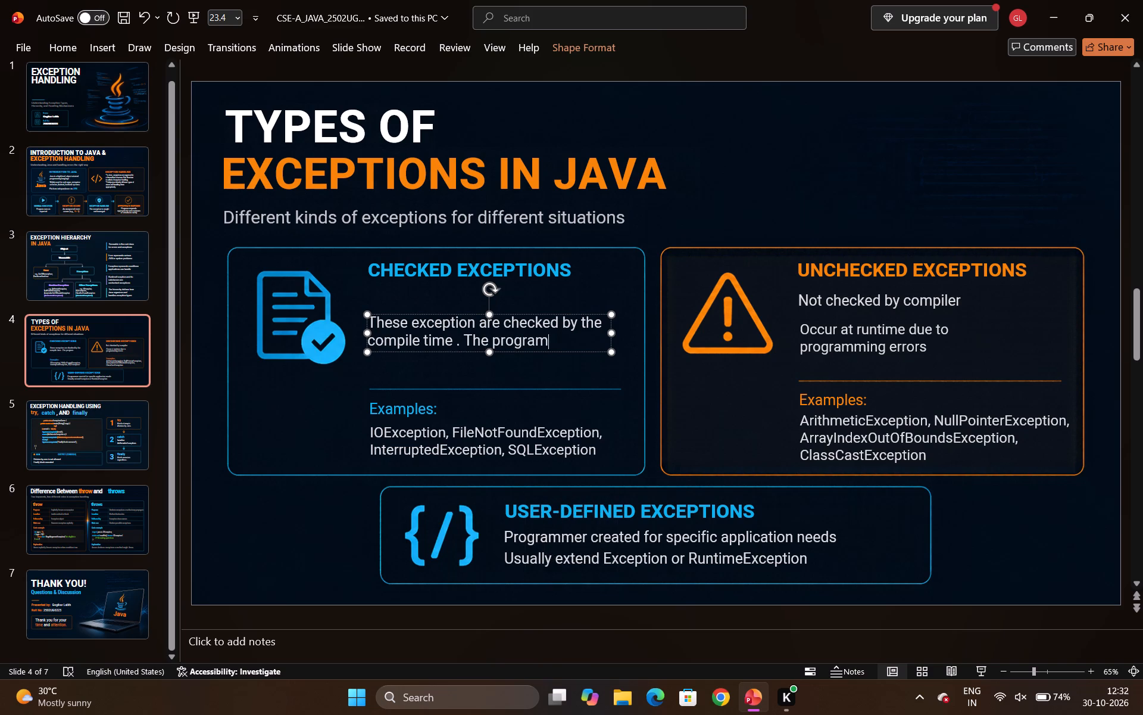
# Continue the Checked Exceptions description with "The programmer must either handle them using try catch".
pyautogui.press('BackSpace')
pyautogui.press('BackSpace')
pyautogui.write('ammer')
pyautogui.press('space')
pyautogui.write('must')
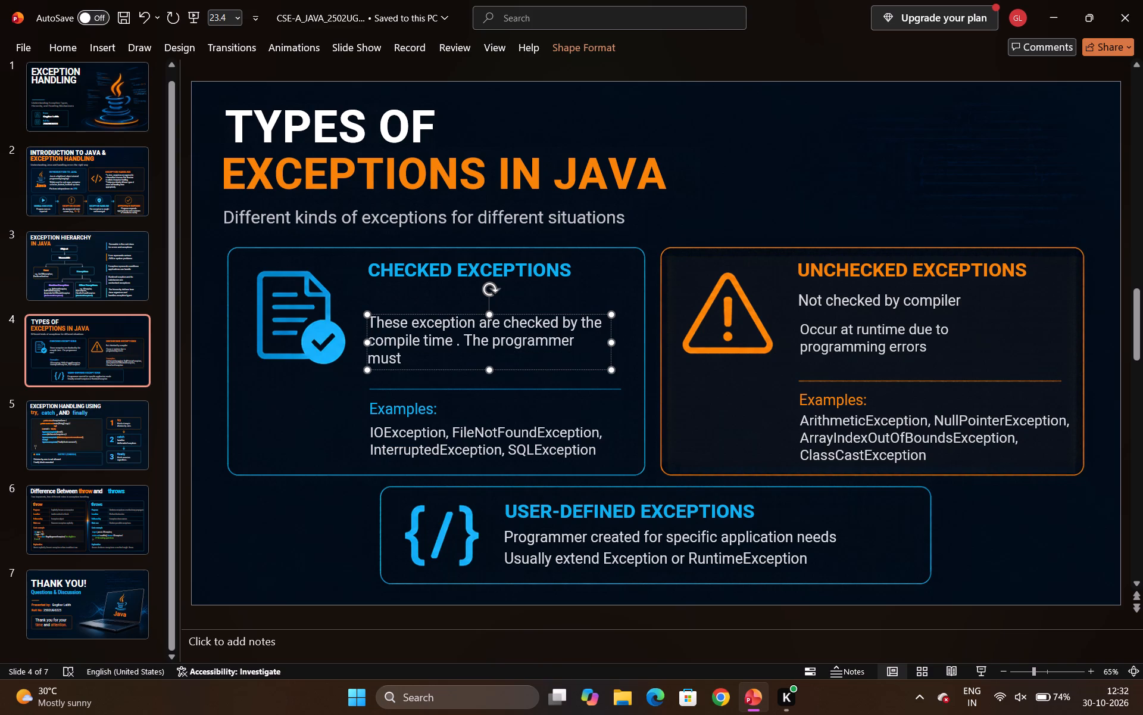
pyautogui.write('eyther')
pyautogui.press('BackSpace')
pyautogui.press('BackSpace')
pyautogui.press('BackSpace')
pyautogui.press('BackSpace')
pyautogui.press('BackSpace')
pyautogui.press('BackSpace')
pyautogui.press('BackSpace')
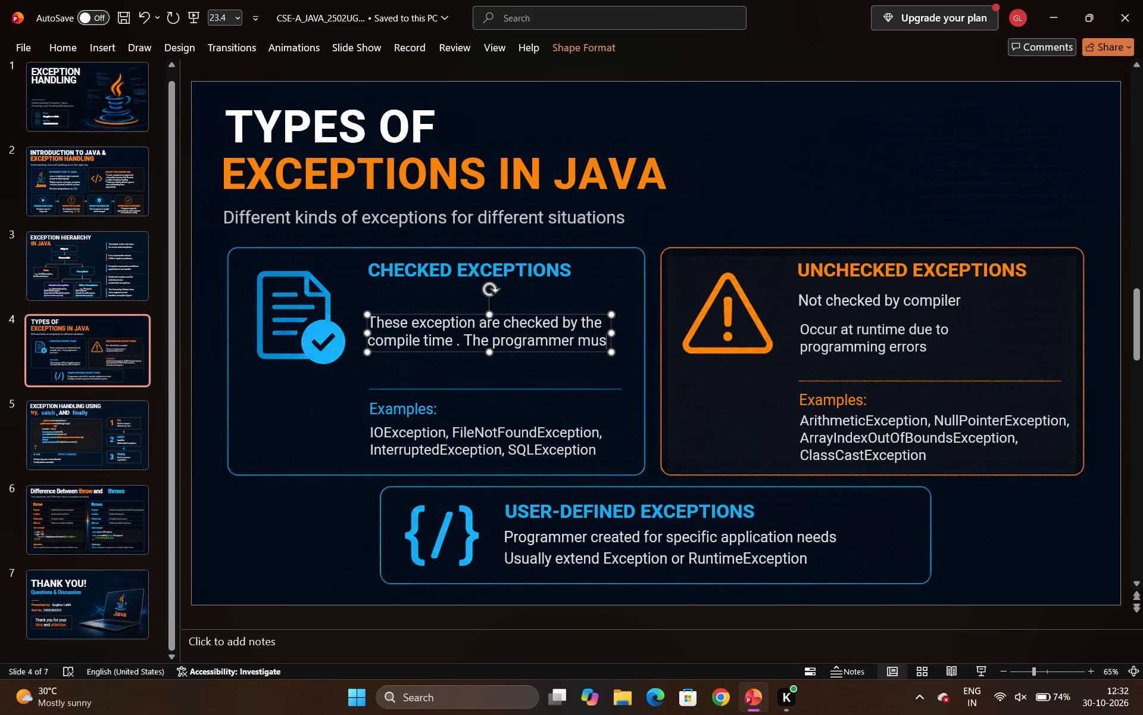
pyautogui.write('t be')
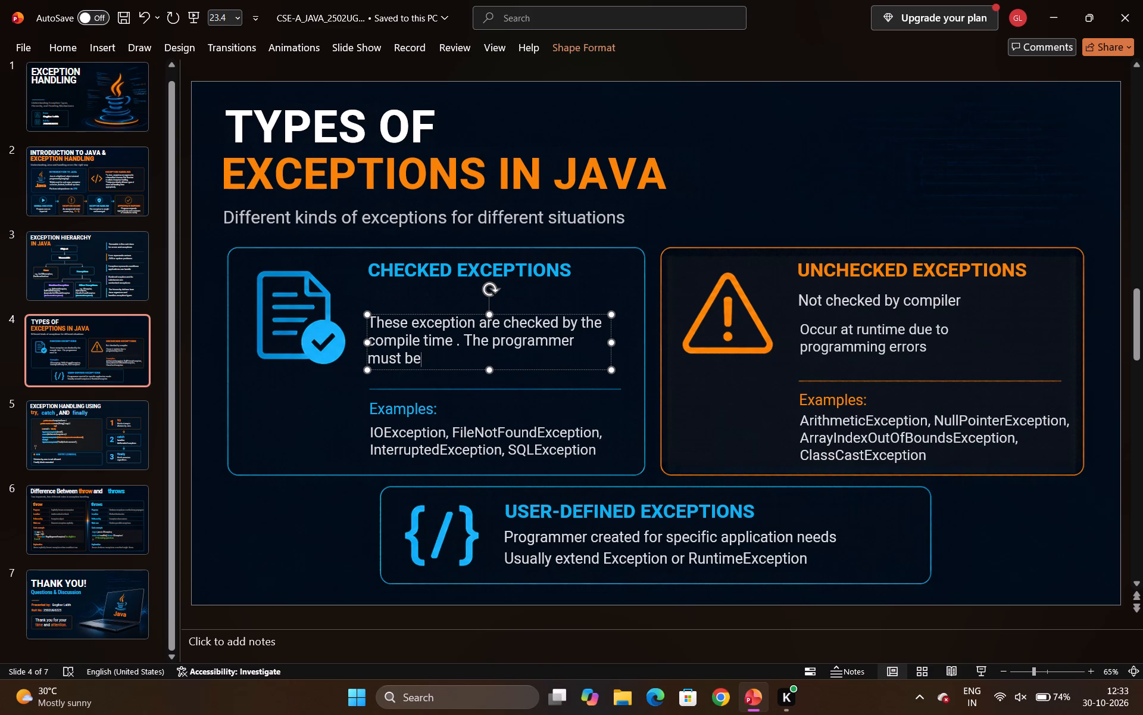
pyautogui.press('BackSpace')
pyautogui.press('BackSpace')
pyautogui.press('space')
pyautogui.write('either')
pyautogui.press('space')
pyautogui.write('handle')
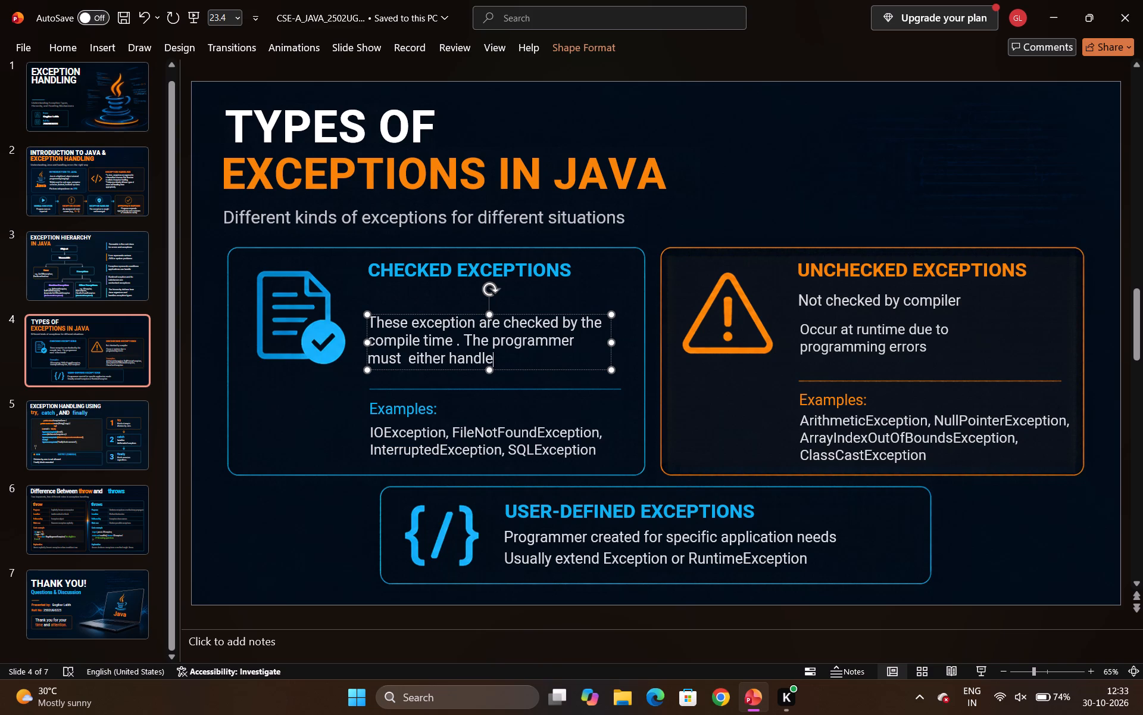
pyautogui.press('space')
pyautogui.write('them using')
pyautogui.press('space')
pyautogui.write('try')
pyautogui.press('c')
pyautogui.press('BackSpace')
pyautogui.press('space')
pyautogui.write('cat')
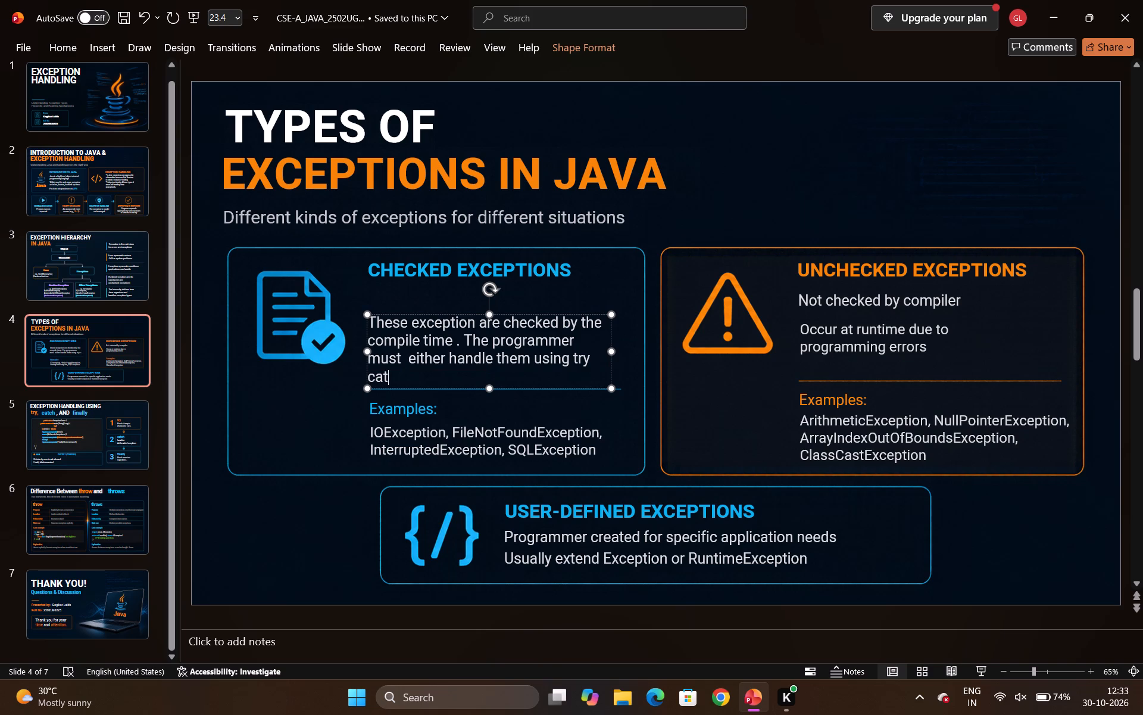
pyautogui.write('ch')
# Move the Checked Exceptions description slightly up, so it sits between the card's heading and the divider line.
pyautogui.moveTo(482, 315); pyautogui.dragTo(481, 312)
pyautogui.moveTo(481, 312); pyautogui.dragTo(480, 299)
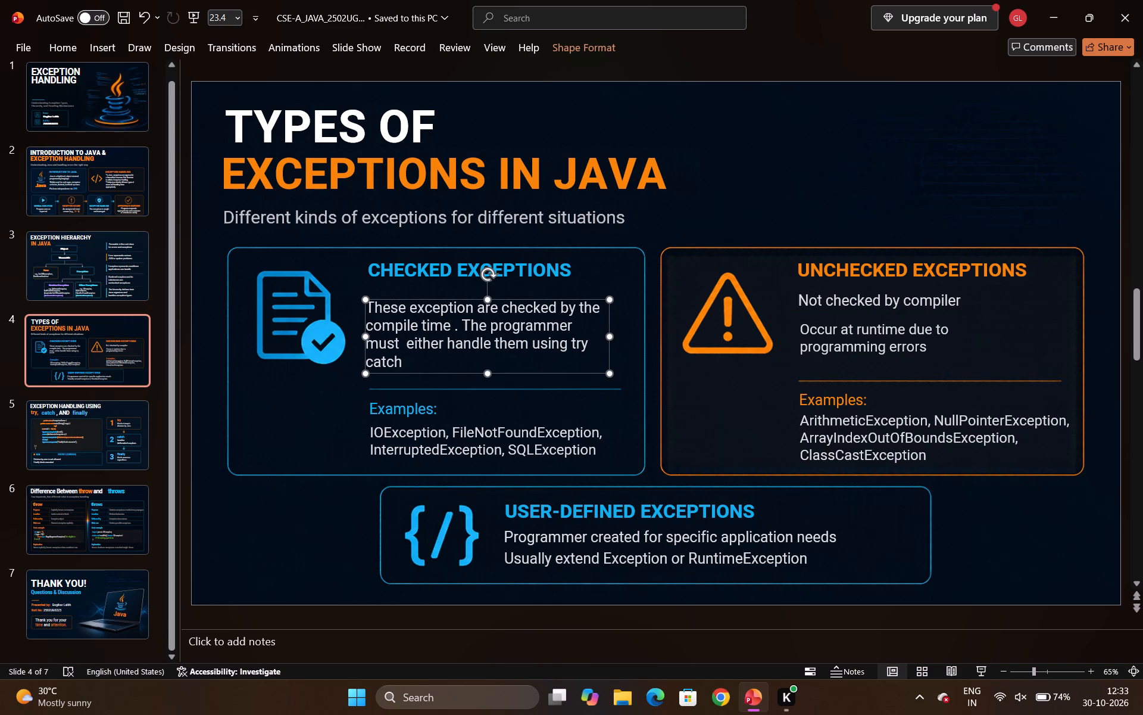
pyautogui.click(436, 439)
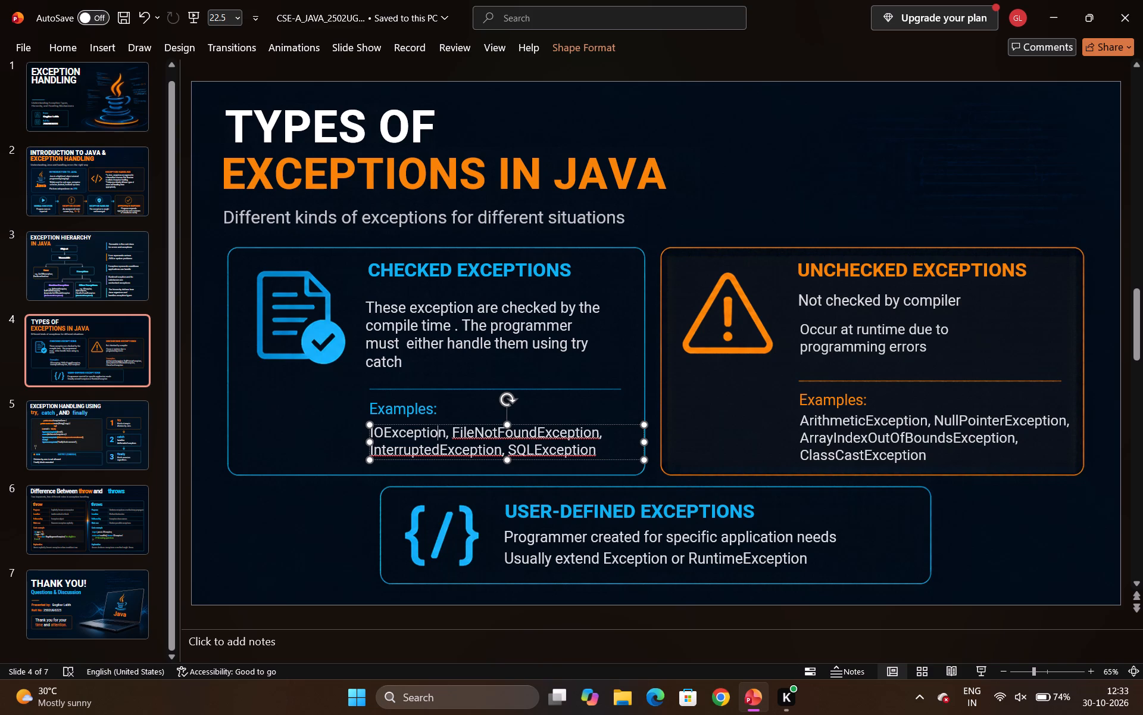
# Delete the line "Not checked by compiler" from the Unchecked Exceptions card.
pyautogui.click(917, 314)
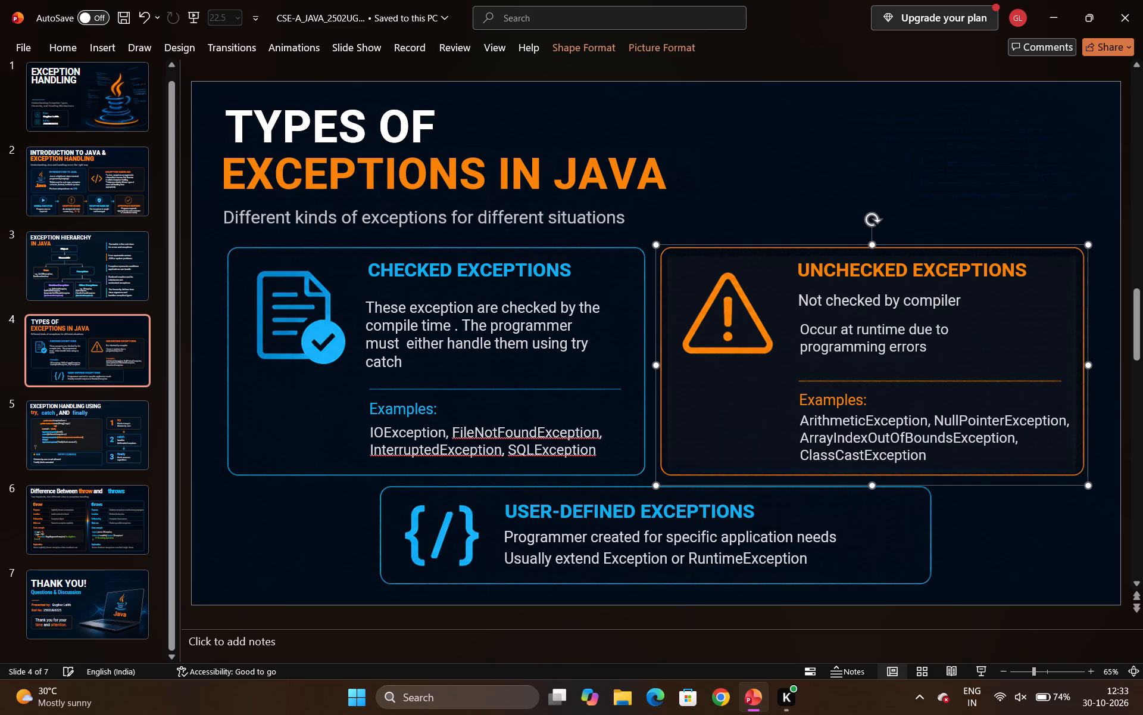
pyautogui.click(912, 328)
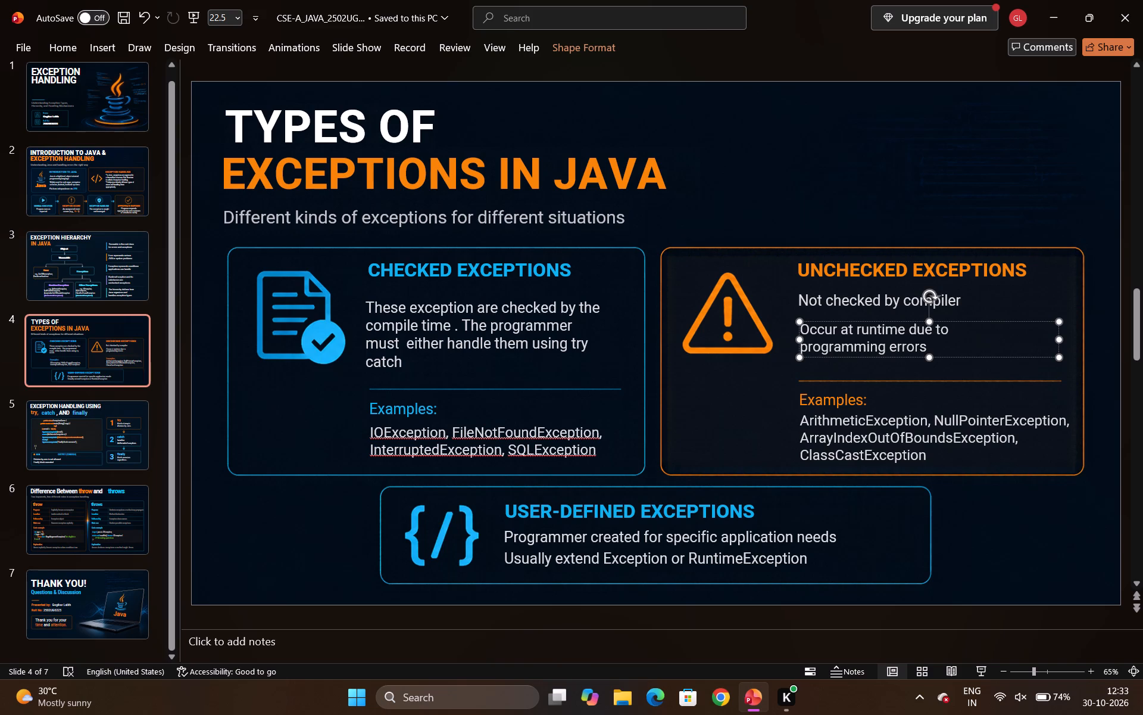
pyautogui.click(900, 299)
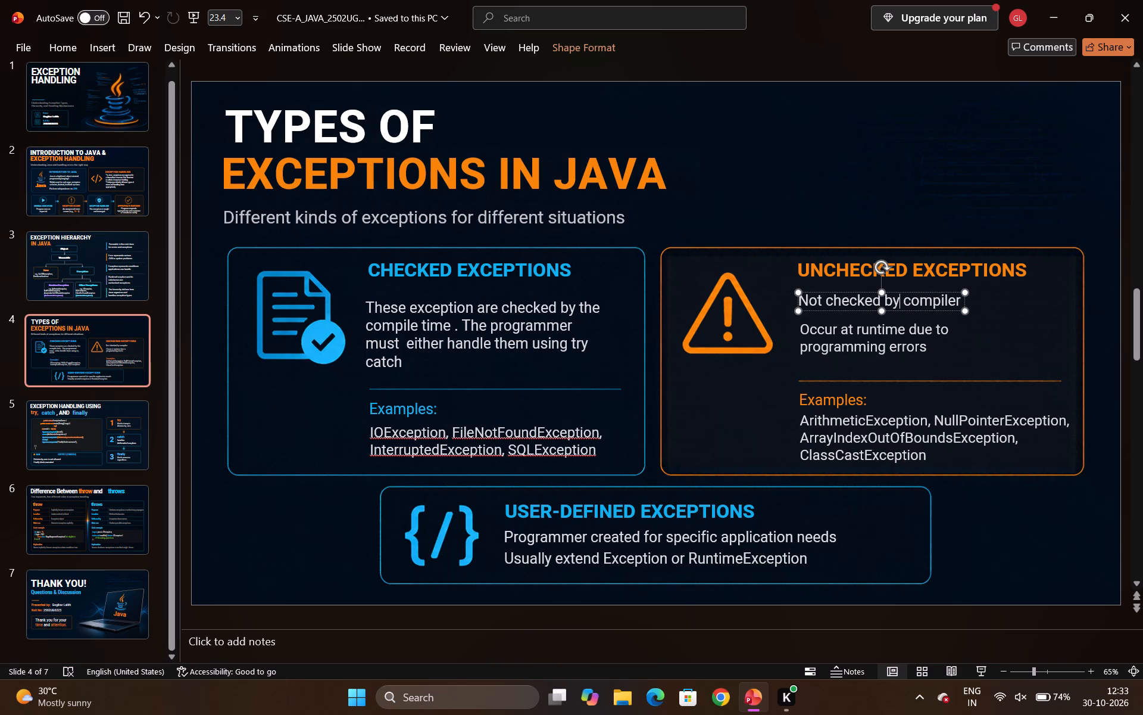
pyautogui.moveTo(954, 298); pyautogui.dragTo(954, 304)
pyautogui.moveTo(954, 304); pyautogui.dragTo(789, 317)
pyautogui.press('BackSpace')
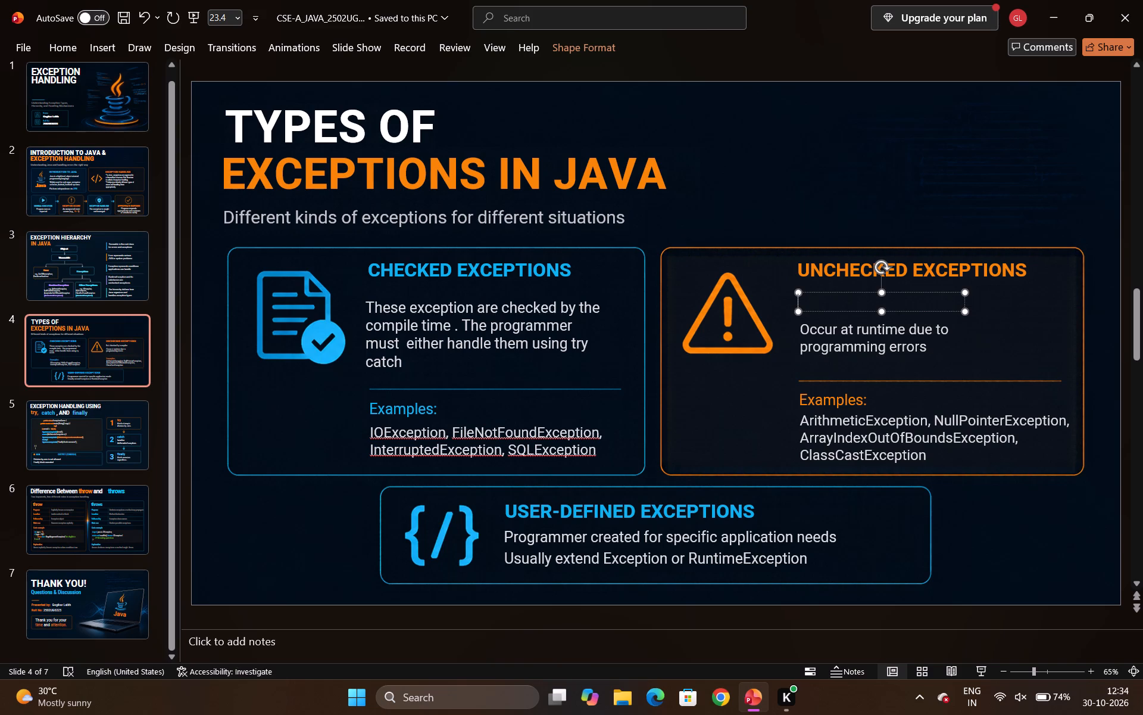
# Clear the text "Occur at runtime due to programming errors" in the Unchecked Exceptions card, keeping its text box ready for text.
pyautogui.click(872, 332)
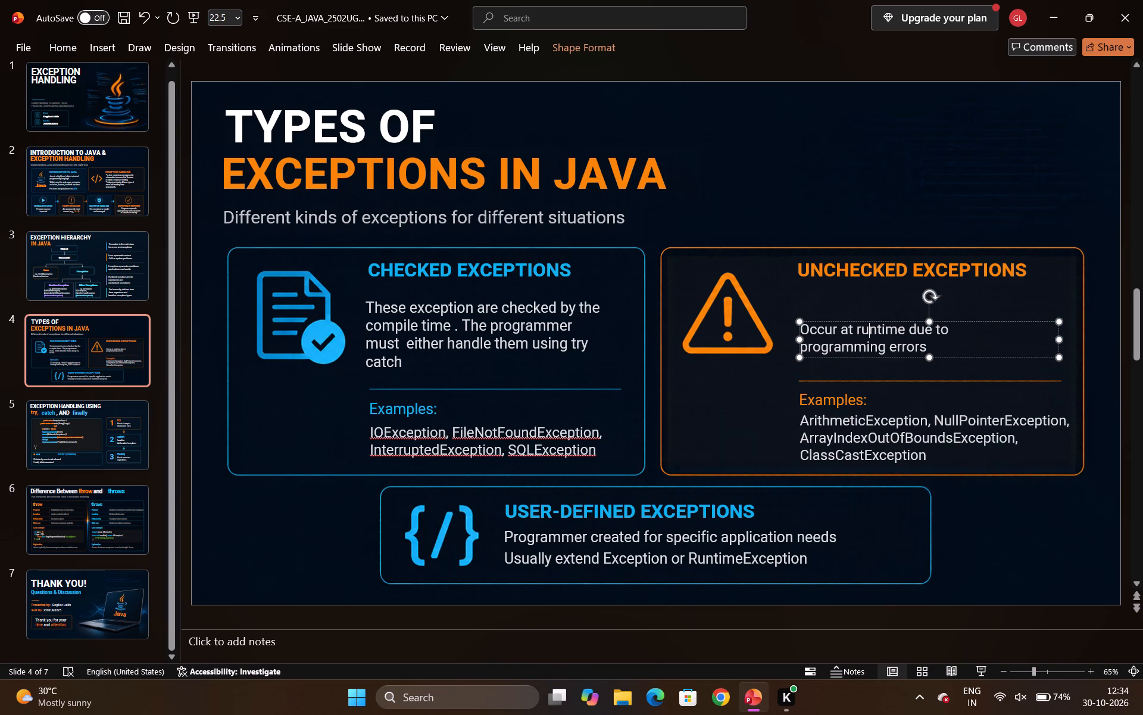
pyautogui.click(926, 350)
pyautogui.press('BackSpace')
pyautogui.press('BackSpace')
pyautogui.press('BackSpace')
pyautogui.press('BackSpace')
pyautogui.press('BackSpace')
pyautogui.press('BackSpace')
pyautogui.press('BackSpace')
pyautogui.press('BackSpace')
pyautogui.press('BackSpace')
pyautogui.press('BackSpace')
pyautogui.press('BackSpace')
pyautogui.press('BackSpace')
pyautogui.press('BackSpace')
pyautogui.press('BackSpace')
pyautogui.press('BackSpace')
pyautogui.press('BackSpace')
pyautogui.press('BackSpace')
pyautogui.press('BackSpace')
pyautogui.press('BackSpace')
pyautogui.press('BackSpace')
pyautogui.press('BackSpace')
pyautogui.press('BackSpace')
pyautogui.press('BackSpace')
pyautogui.press('BackSpace')
pyautogui.press('BackSpace')
pyautogui.press('BackSpace')
pyautogui.press('BackSpace')
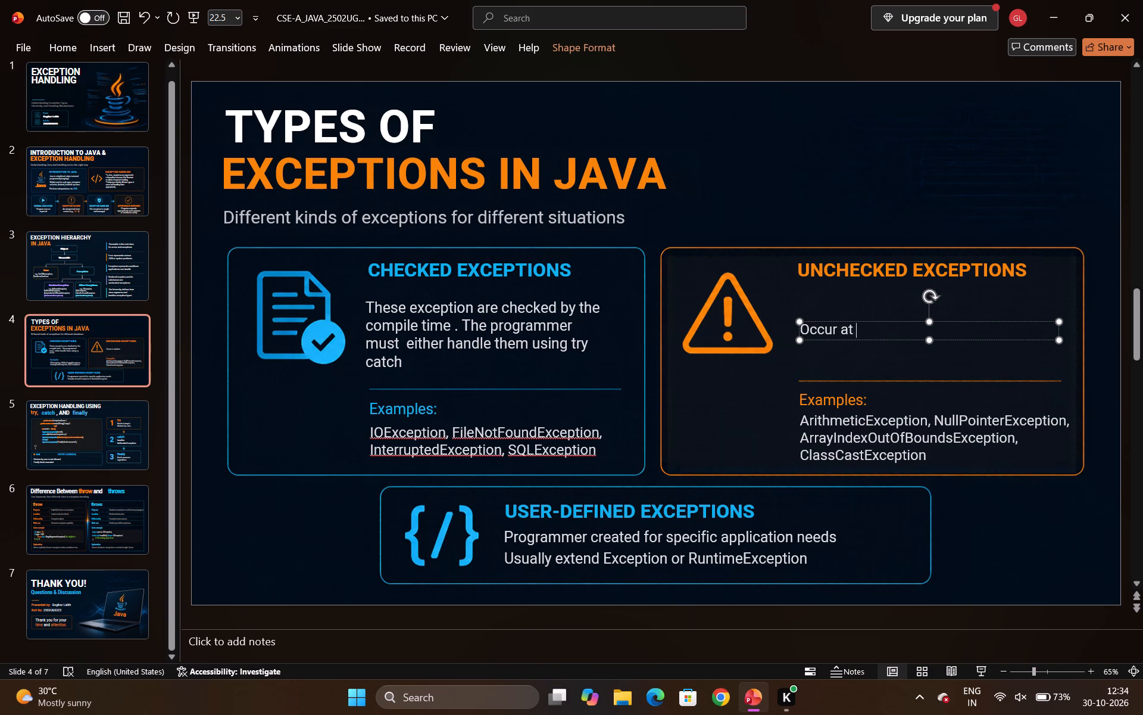
pyautogui.press('BackSpace')
pyautogui.press('BackSpace')
pyautogui.press('BackSpace')
pyautogui.press('BackSpace')
pyautogui.press('BackSpace')
pyautogui.press('BackSpace')
pyautogui.press('BackSpace')
pyautogui.press('BackSpace')
pyautogui.press('BackSpace')
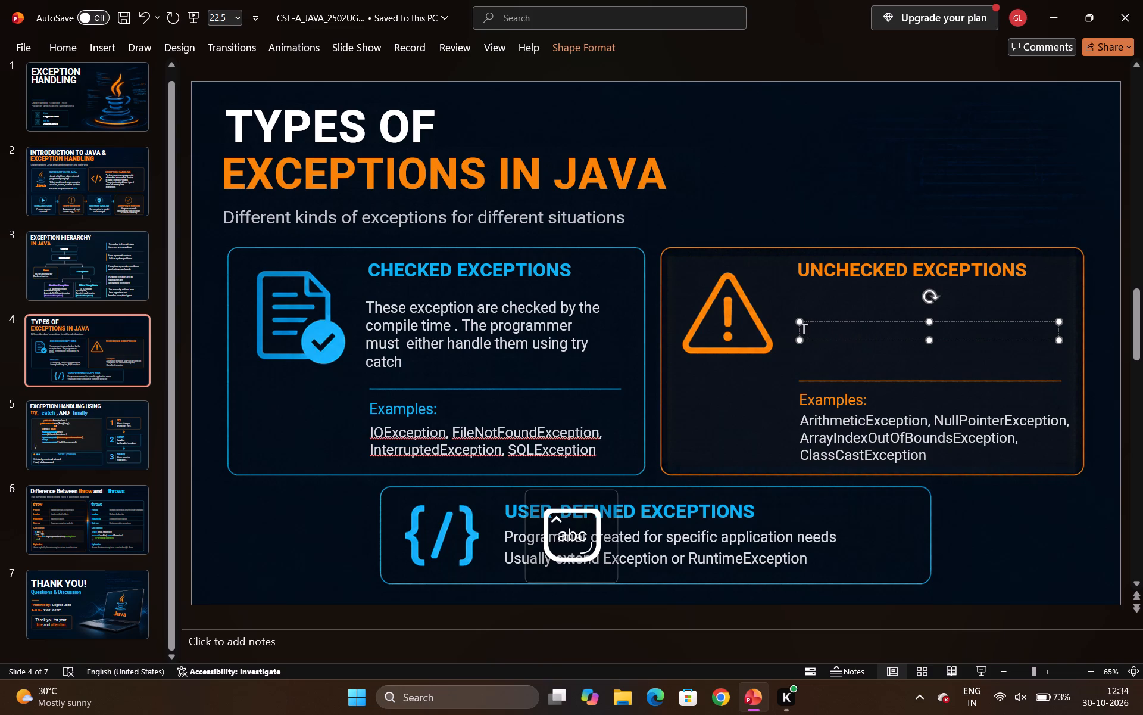
# Begin the Unchecked Exceptions description with "These exceptions are" in the emptied text box of that card.
pyautogui.press('h')
pyautogui.write('ese')
pyautogui.press('space')
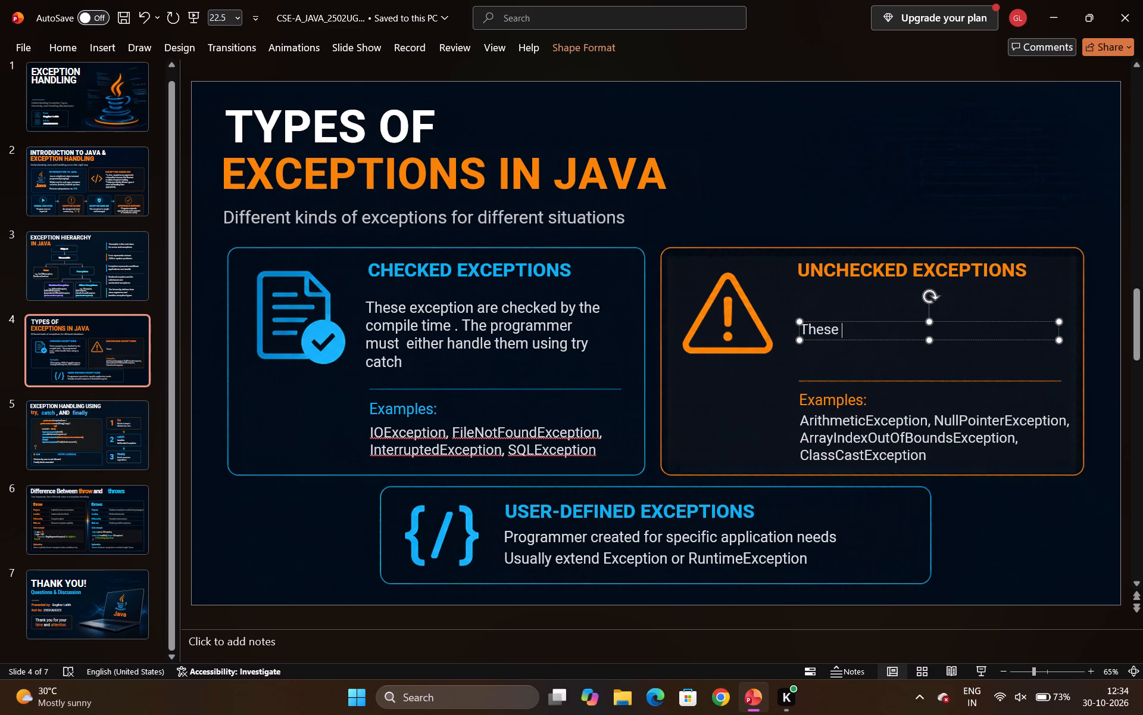
pyautogui.write('ex')
pyautogui.write('cep')
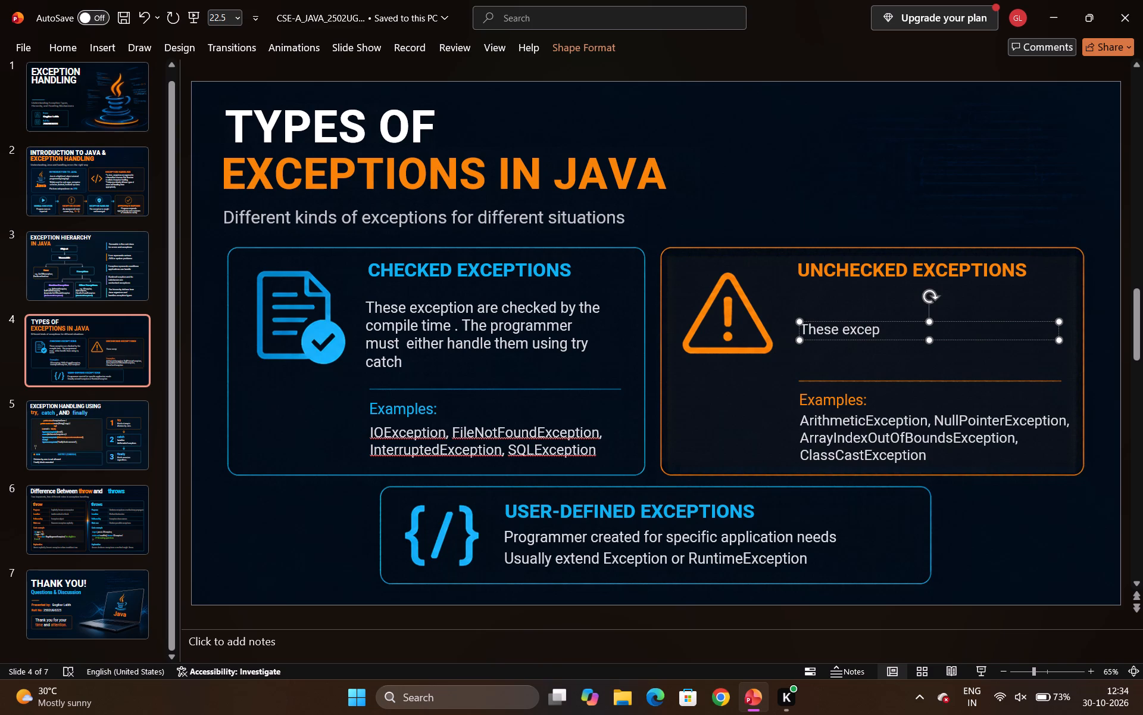
pyautogui.write('tion')
pyautogui.press('space')
pyautogui.write('are ch')
pyautogui.press('BackSpace')
pyautogui.press('BackSpace')
pyautogui.press('BackSpace')
pyautogui.press('BackSpace')
pyautogui.press('BackSpace')
pyautogui.press('BackSpace')
pyautogui.press('BackSpace')
pyautogui.write('s are')
pyautogui.press('space')
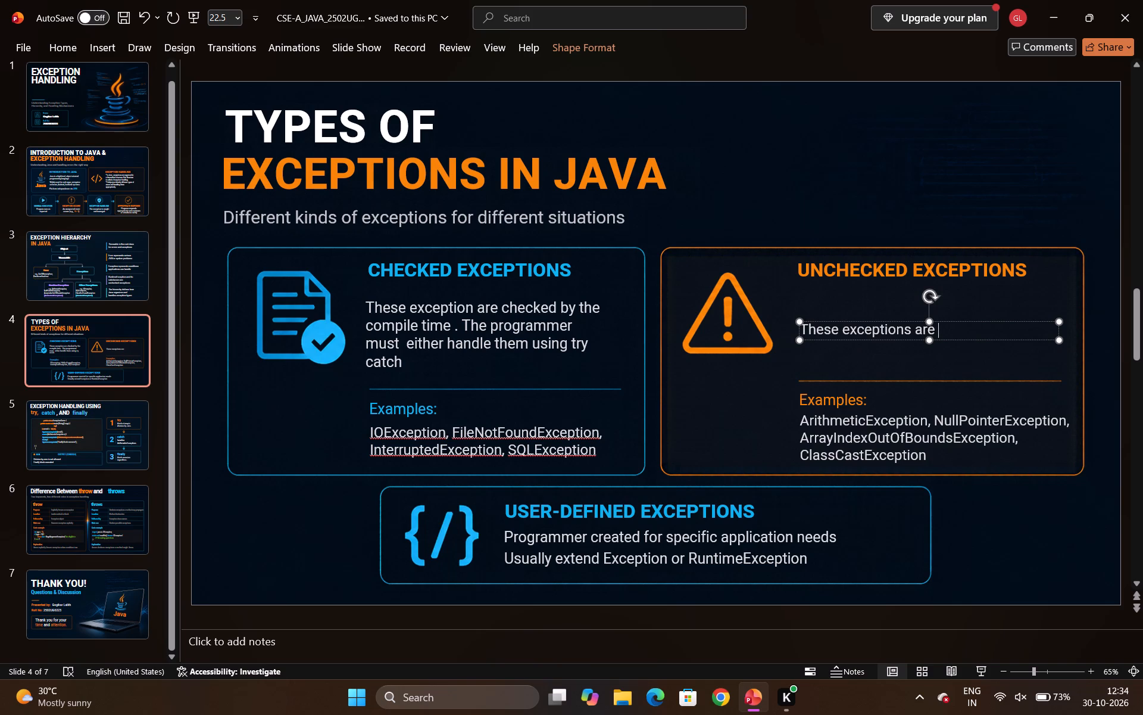
# Continue the Unchecked Exceptions description with "occur mainly during runtime and not checked by the compiler.".
pyautogui.write('occu')
pyautogui.write('r')
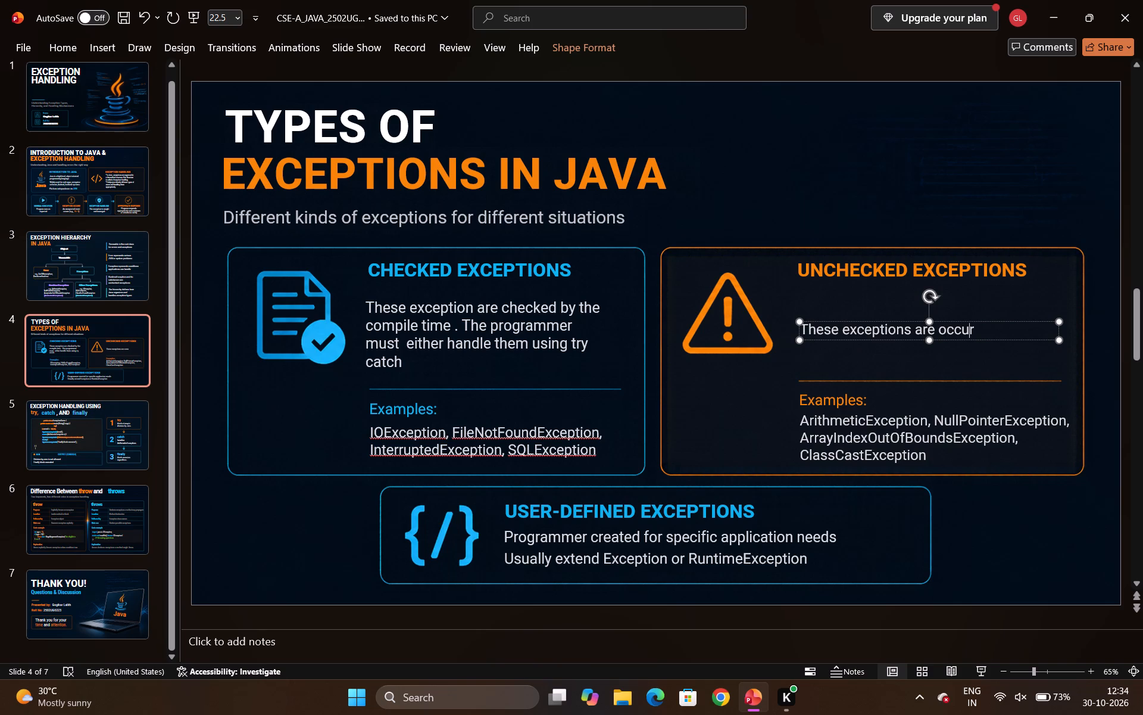
pyautogui.press('space')
pyautogui.write('mainly')
pyautogui.press('space')
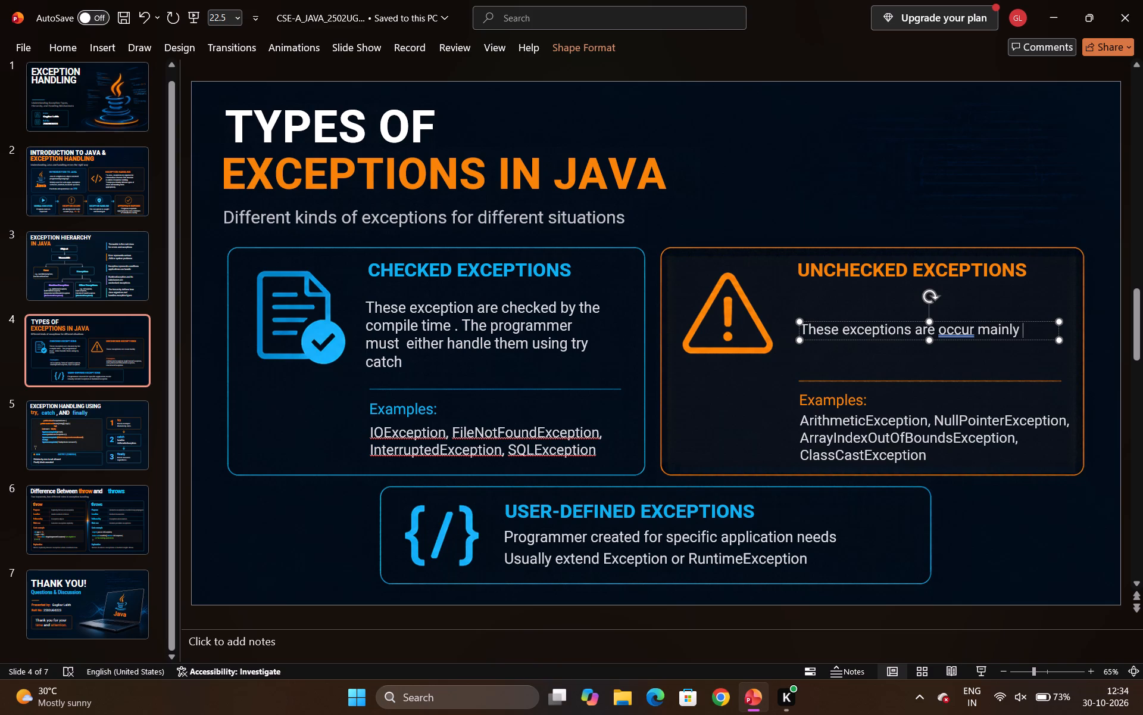
pyautogui.write('during')
pyautogui.press('space')
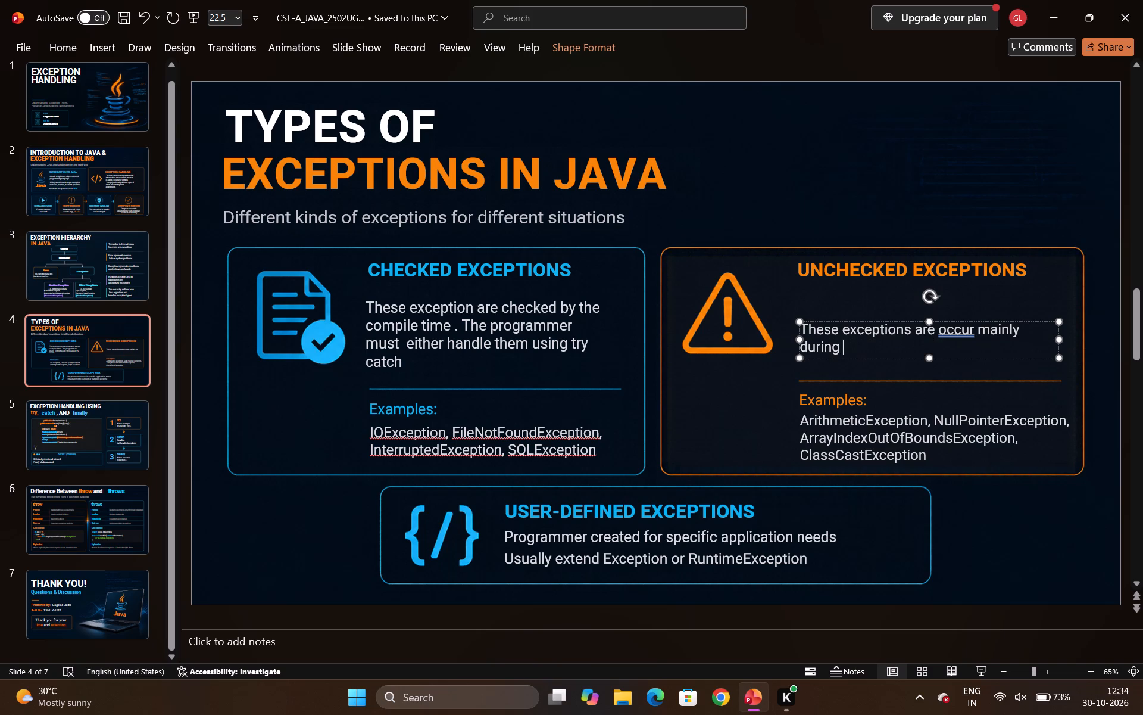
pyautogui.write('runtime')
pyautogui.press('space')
# Finish the first sentence of the Unchecked Exceptions description with "and not checked by the compiler.".
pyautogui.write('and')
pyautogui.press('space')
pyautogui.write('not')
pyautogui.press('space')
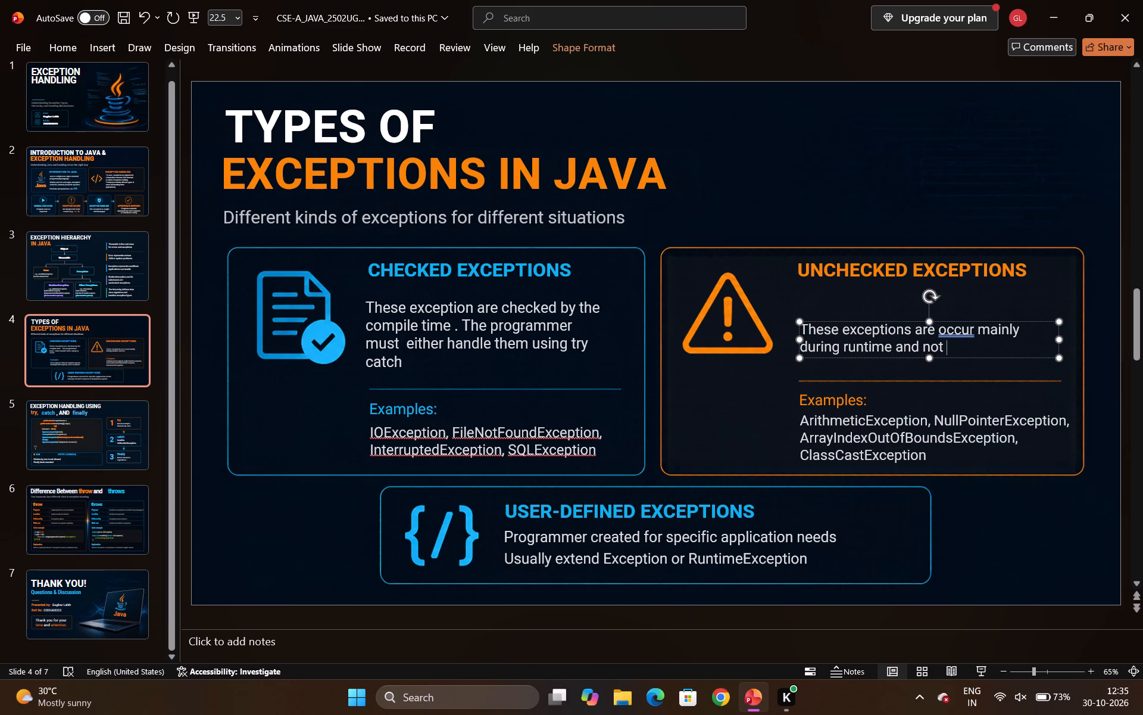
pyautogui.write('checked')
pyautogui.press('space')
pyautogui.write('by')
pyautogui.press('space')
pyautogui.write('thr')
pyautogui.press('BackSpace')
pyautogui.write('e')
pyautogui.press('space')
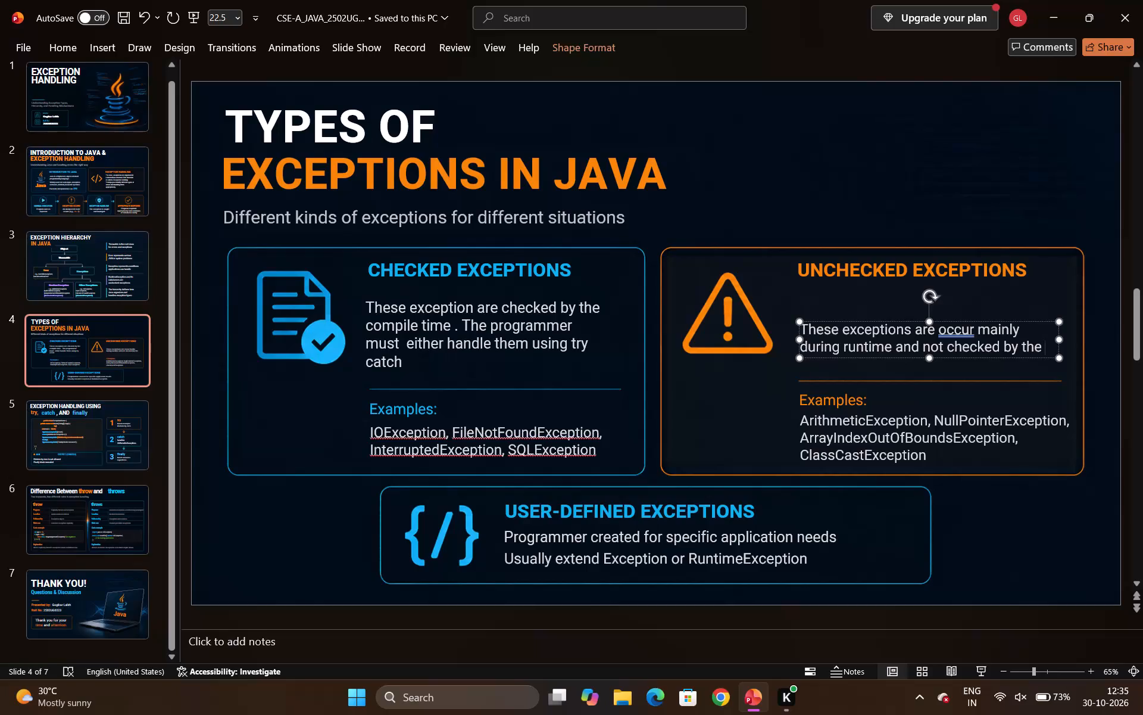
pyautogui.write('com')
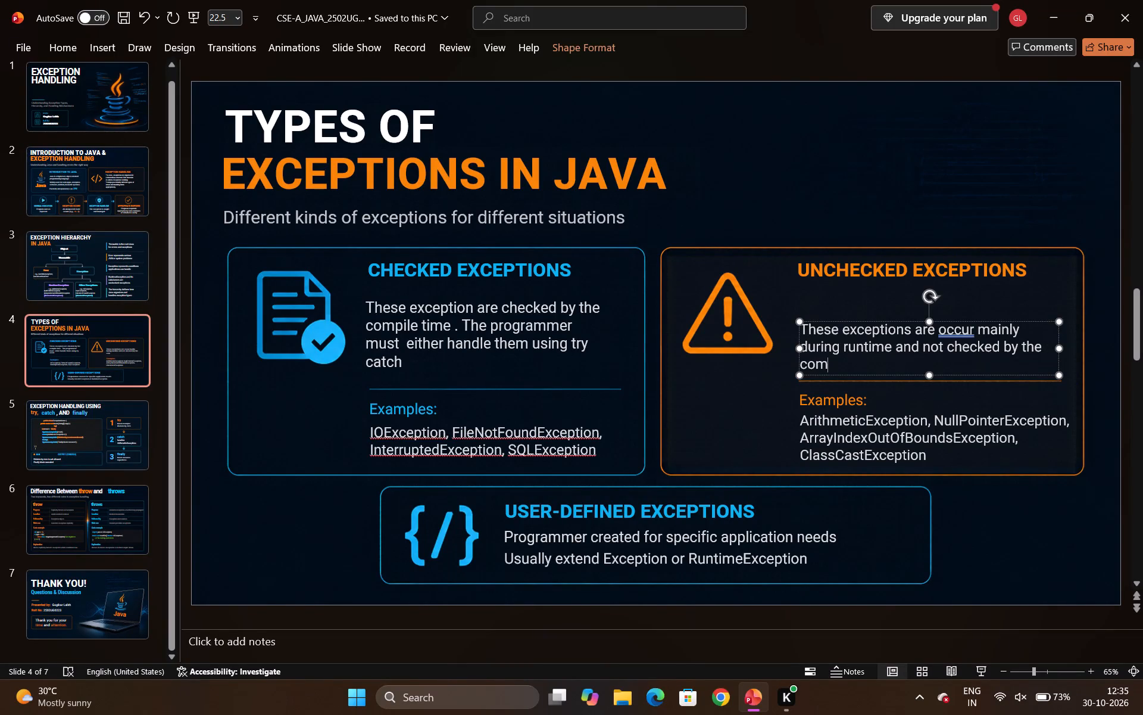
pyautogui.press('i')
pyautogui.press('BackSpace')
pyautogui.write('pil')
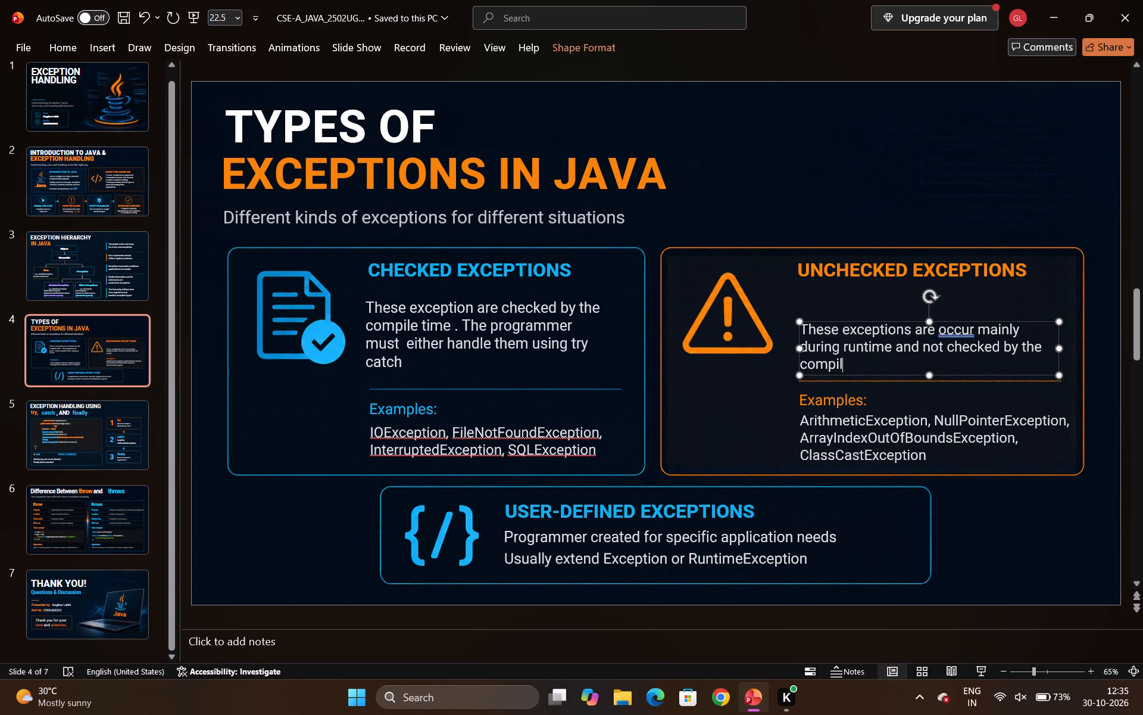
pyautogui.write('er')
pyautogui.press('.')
# Begin a second sentence in the Unchecked Exceptions description, starting with "They".
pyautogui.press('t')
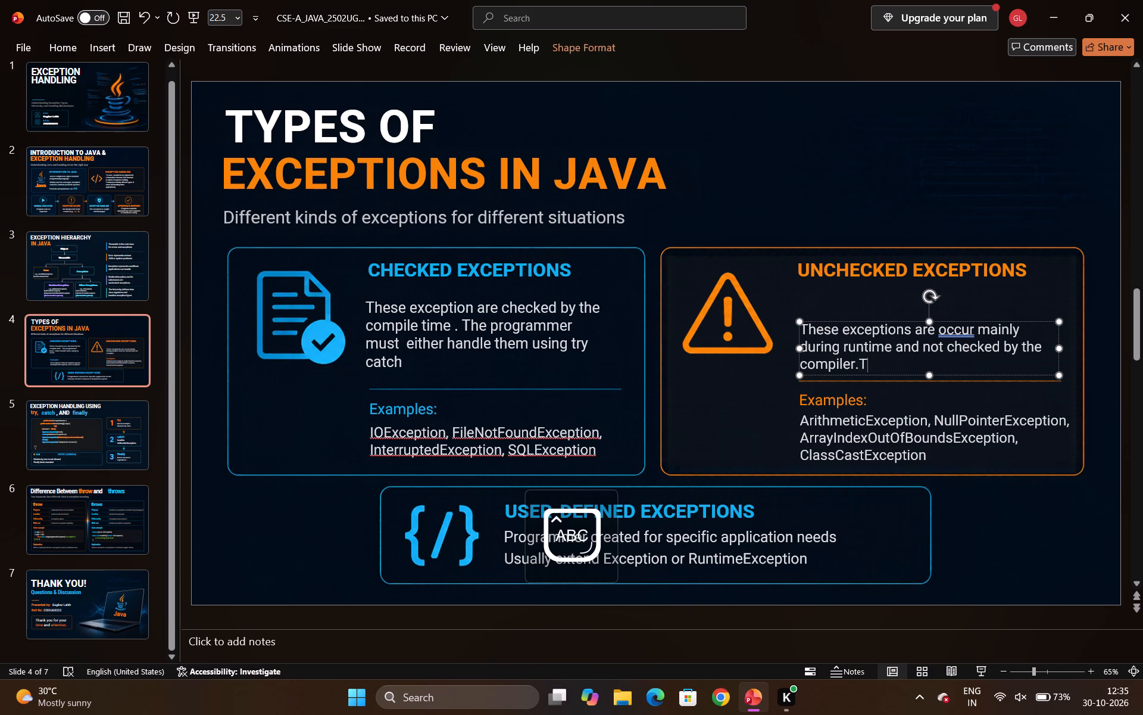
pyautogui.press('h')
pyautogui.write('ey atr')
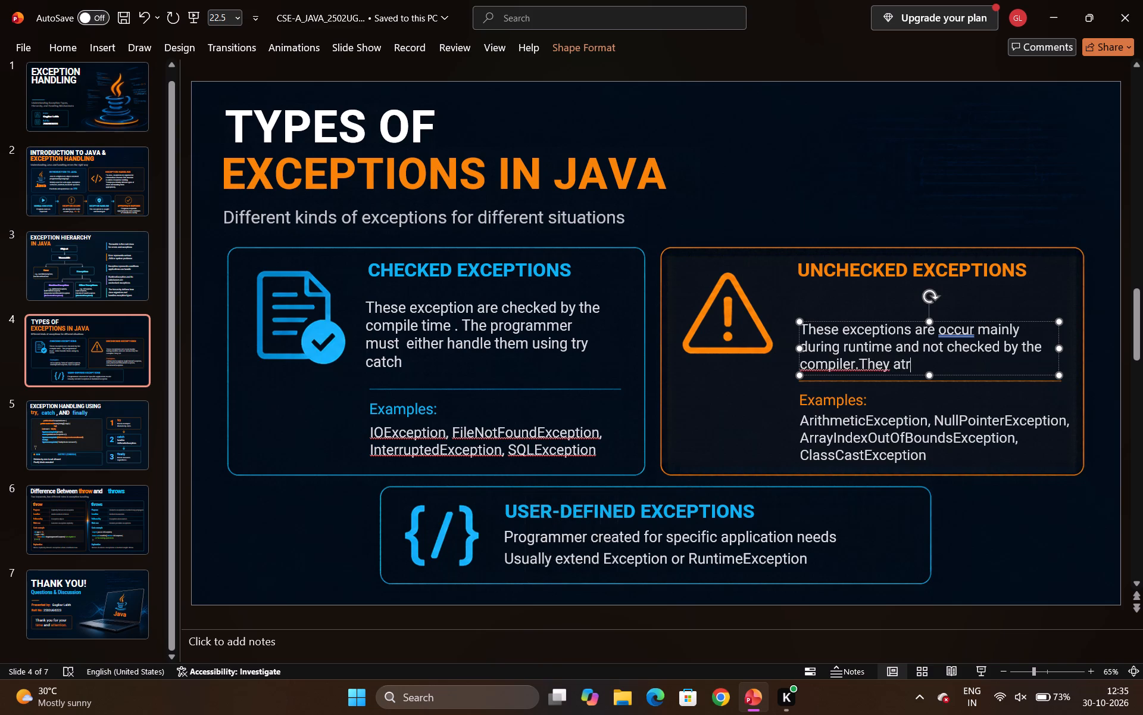
# Complete the Unchecked Exceptions description with the sentence "They are subclass of runtimeExceptions.".
pyautogui.press('BackSpace')
pyautogui.press('BackSpace')
pyautogui.write('re')
pyautogui.press('space')
pyautogui.write('sub')
pyautogui.write('class')
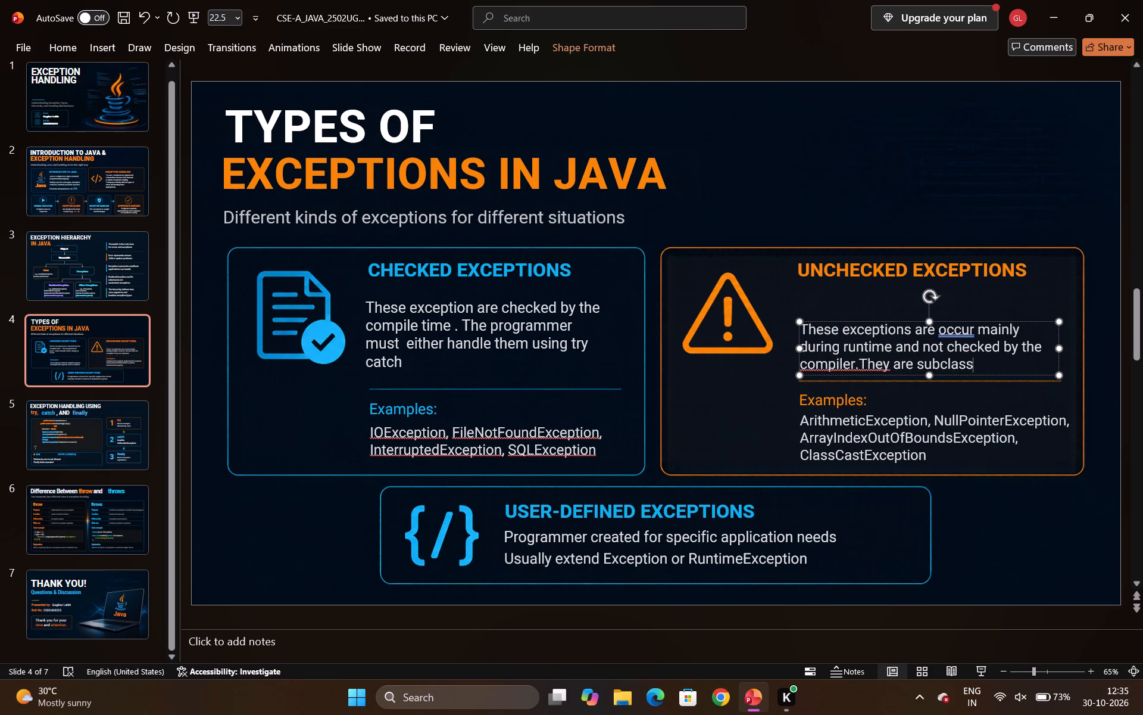
pyautogui.press('space')
pyautogui.write('of runtime')
pyautogui.press('space')
pyautogui.press('BackSpace')
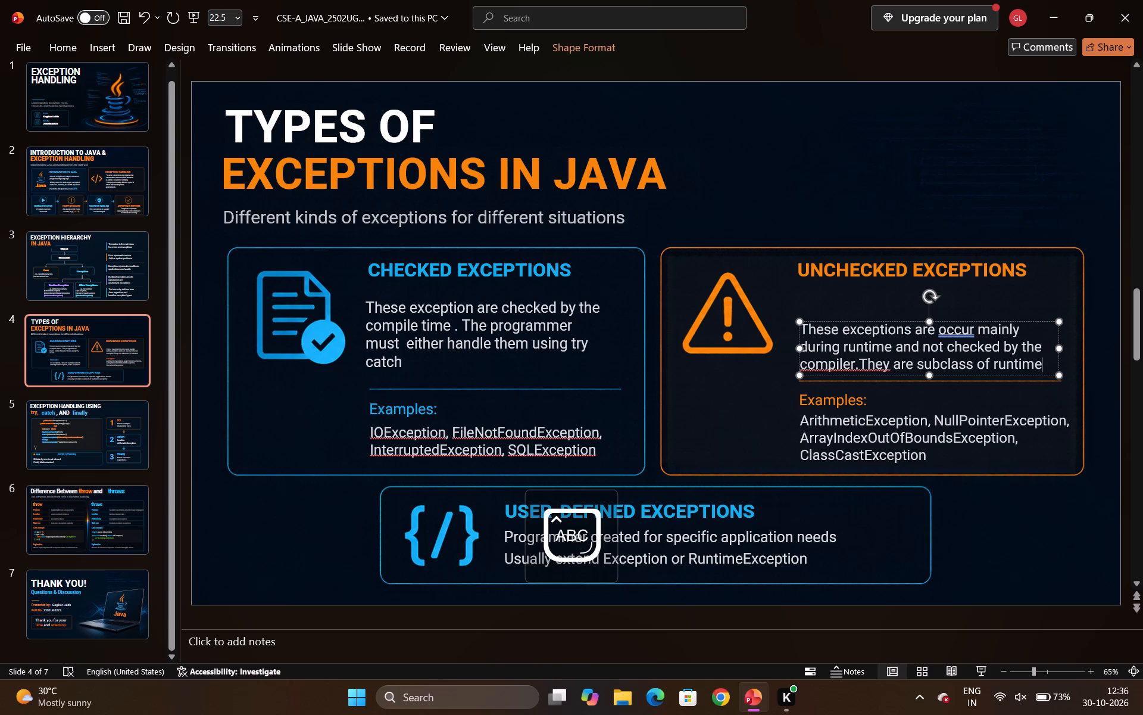
pyautogui.press('e')
pyautogui.press('x')
pyautogui.write('ce')
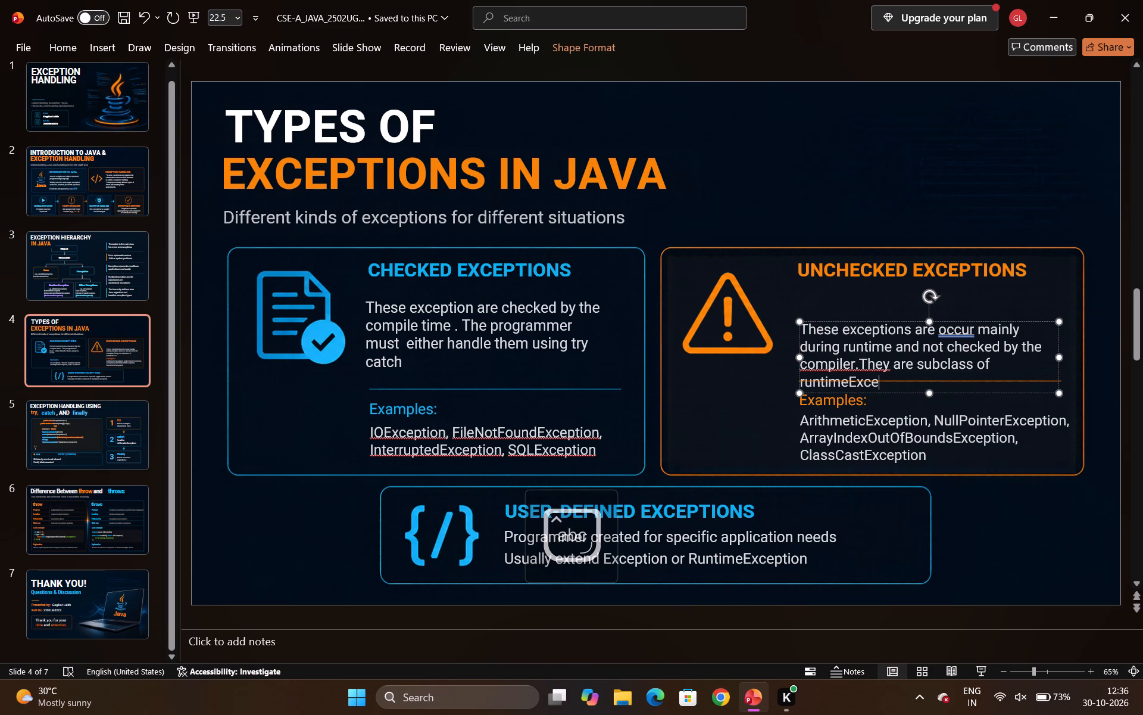
pyautogui.write('ptions')
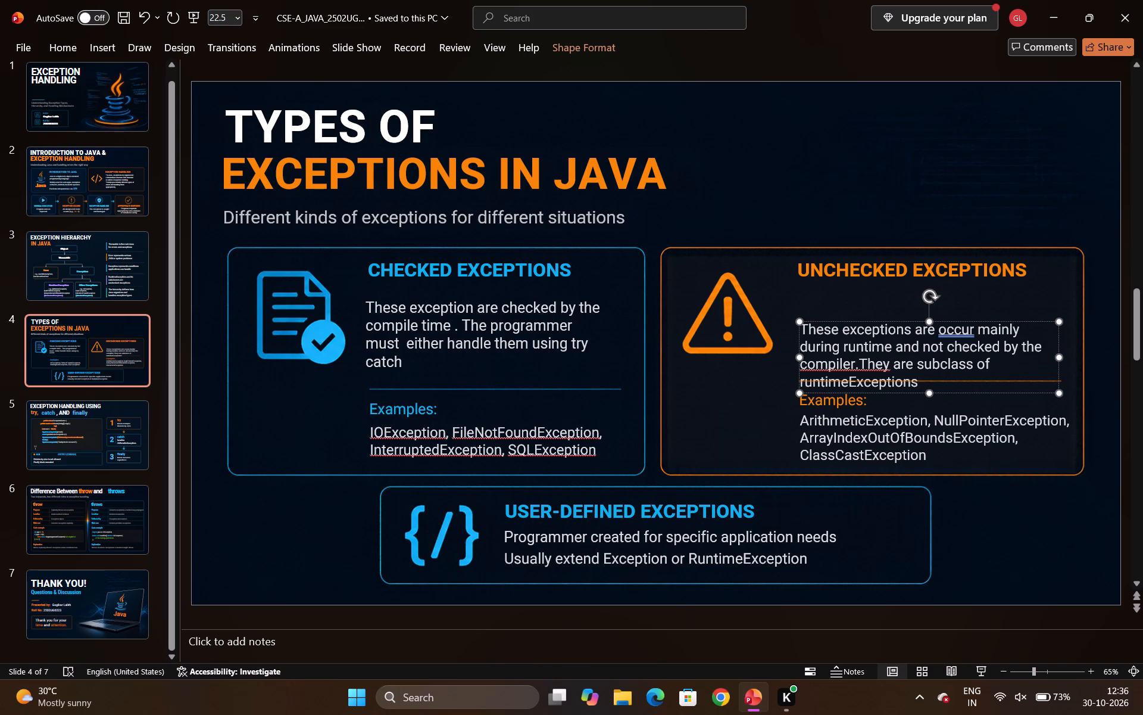
pyautogui.press('.')
# Move the Unchecked Exceptions description slightly up, so it sits between the card's heading and the divider line.
pyautogui.moveTo(922, 321); pyautogui.dragTo(921, 298)
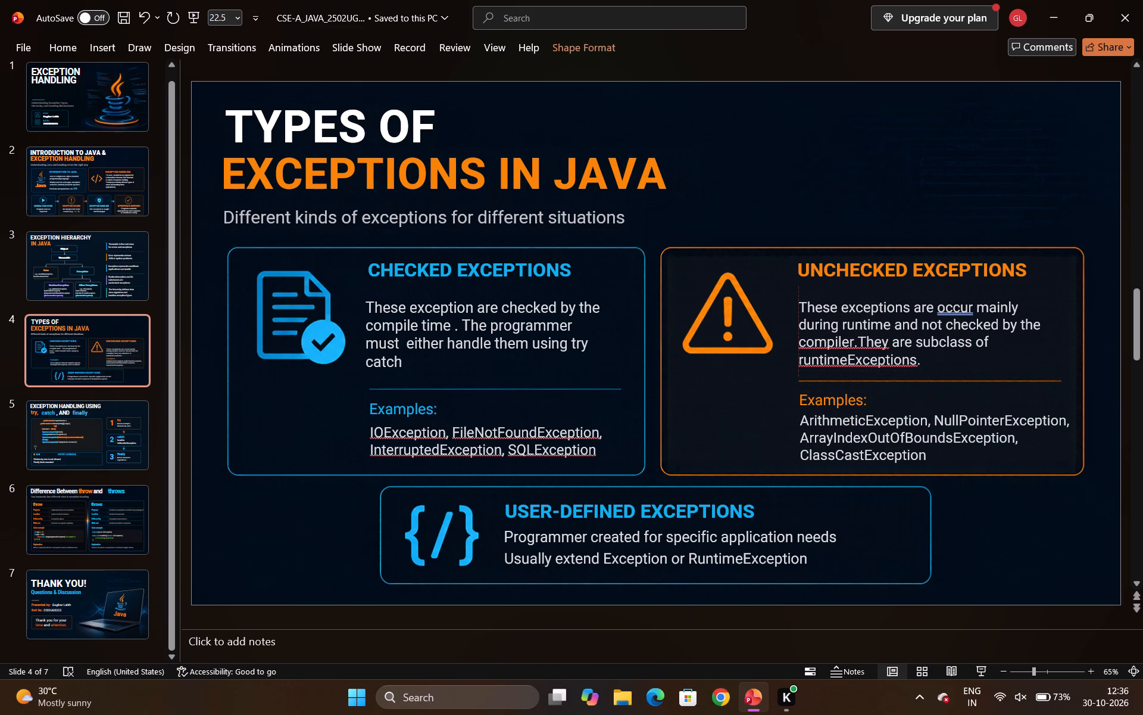
pyautogui.moveTo(921, 298); pyautogui.dragTo(920, 298)
# Set the font size of the whole examples list in the Unchecked Exceptions card to 20.
pyautogui.moveTo(881, 436); pyautogui.dragTo(914, 432)
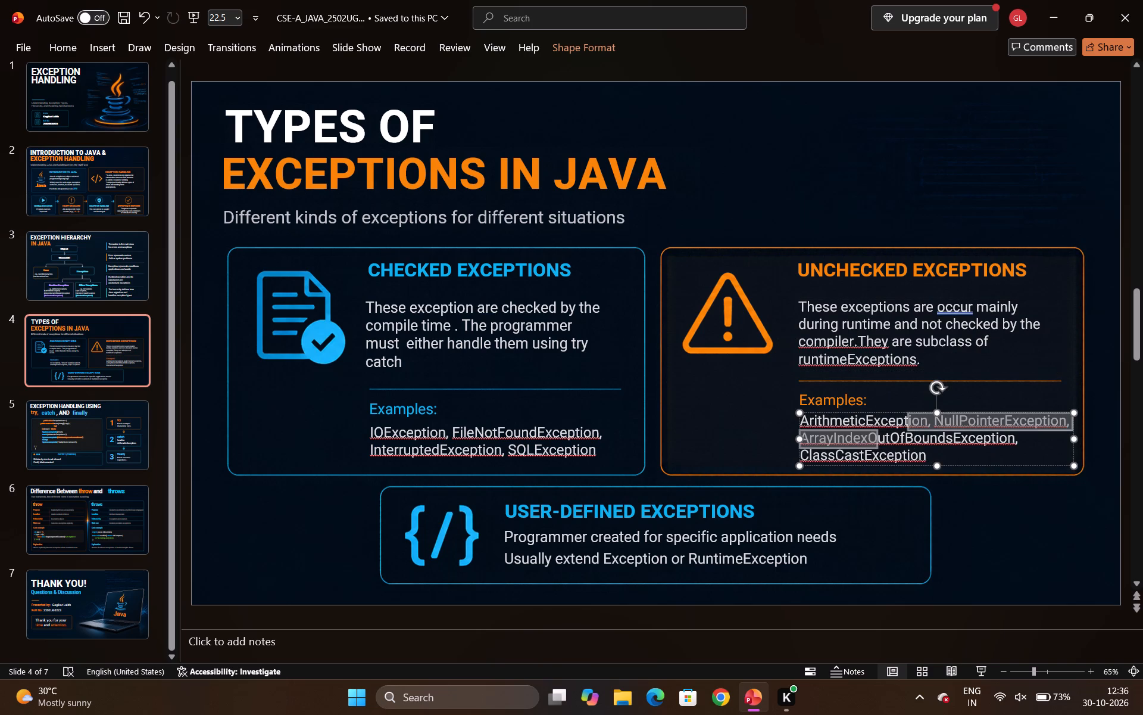
pyautogui.moveTo(914, 432); pyautogui.dragTo(937, 455)
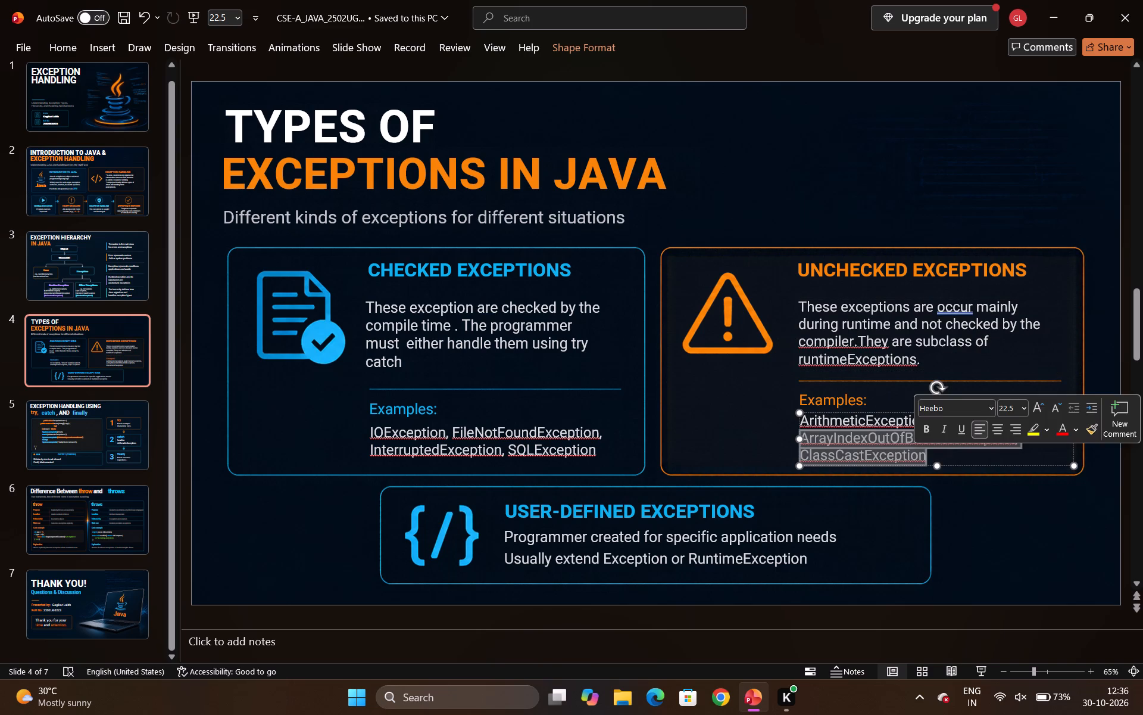
pyautogui.click(945, 455)
pyautogui.moveTo(920, 457); pyautogui.dragTo(827, 419)
pyautogui.click(935, 368)
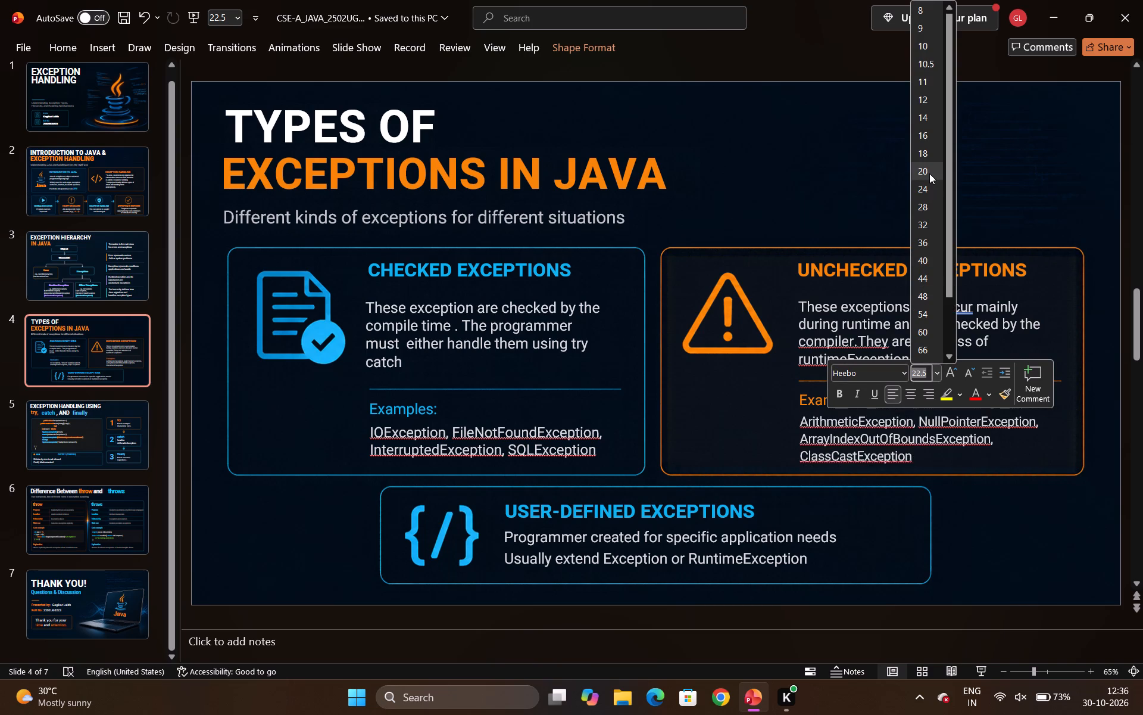
pyautogui.click(929, 173)
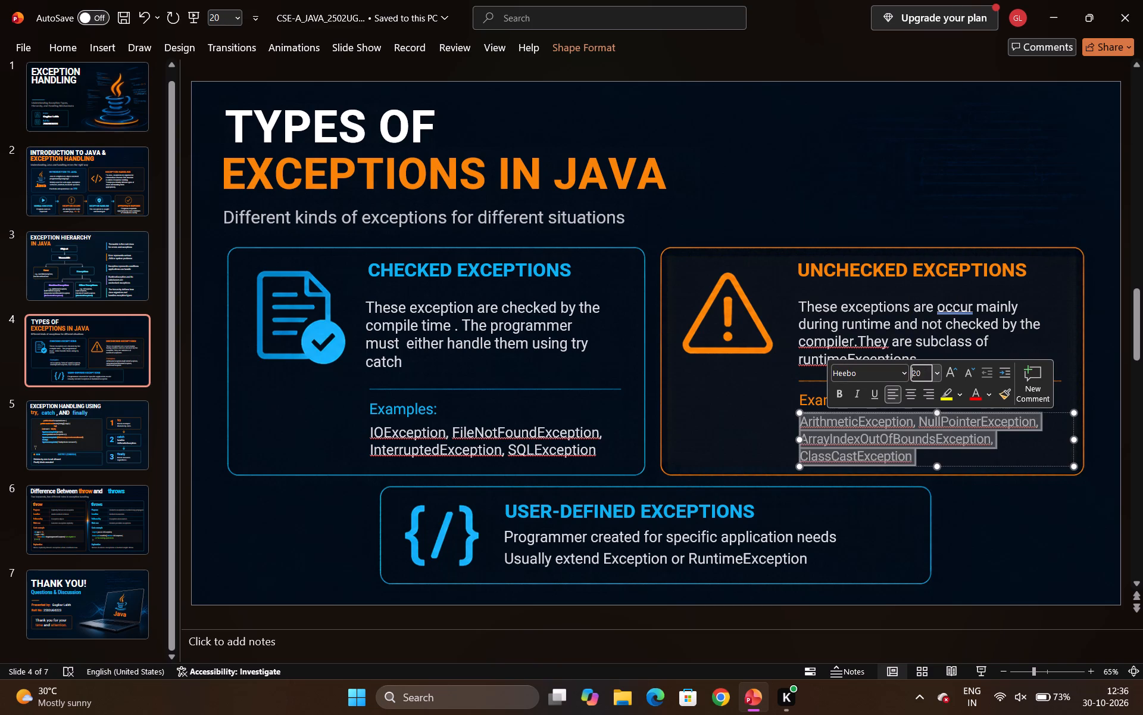
pyautogui.click(999, 558)
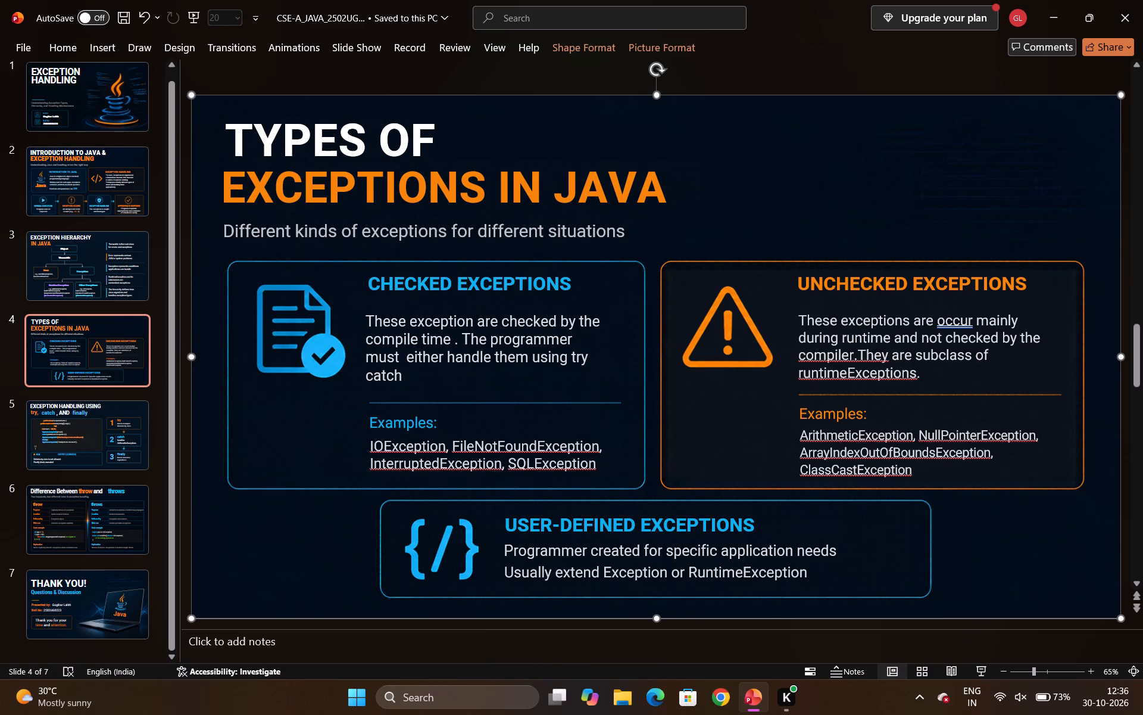
pyautogui.press('Right')
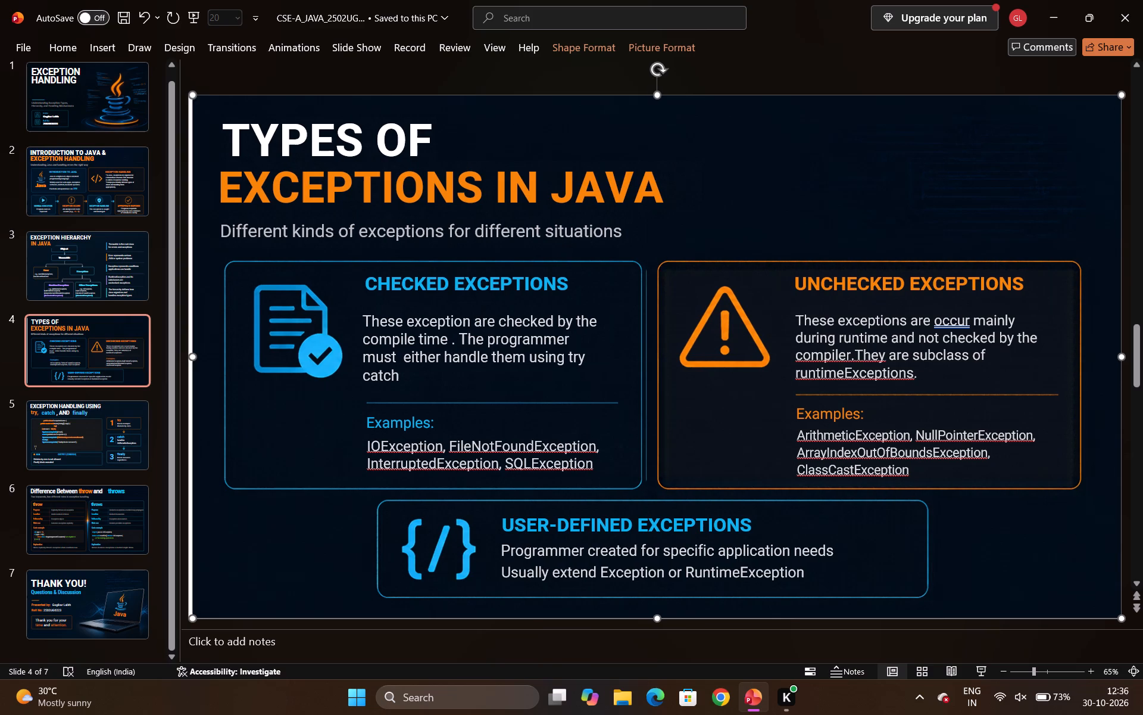
# On the closing Thank You slide, delete all but the last two digits of the roll number.
pyautogui.click(84, 440)
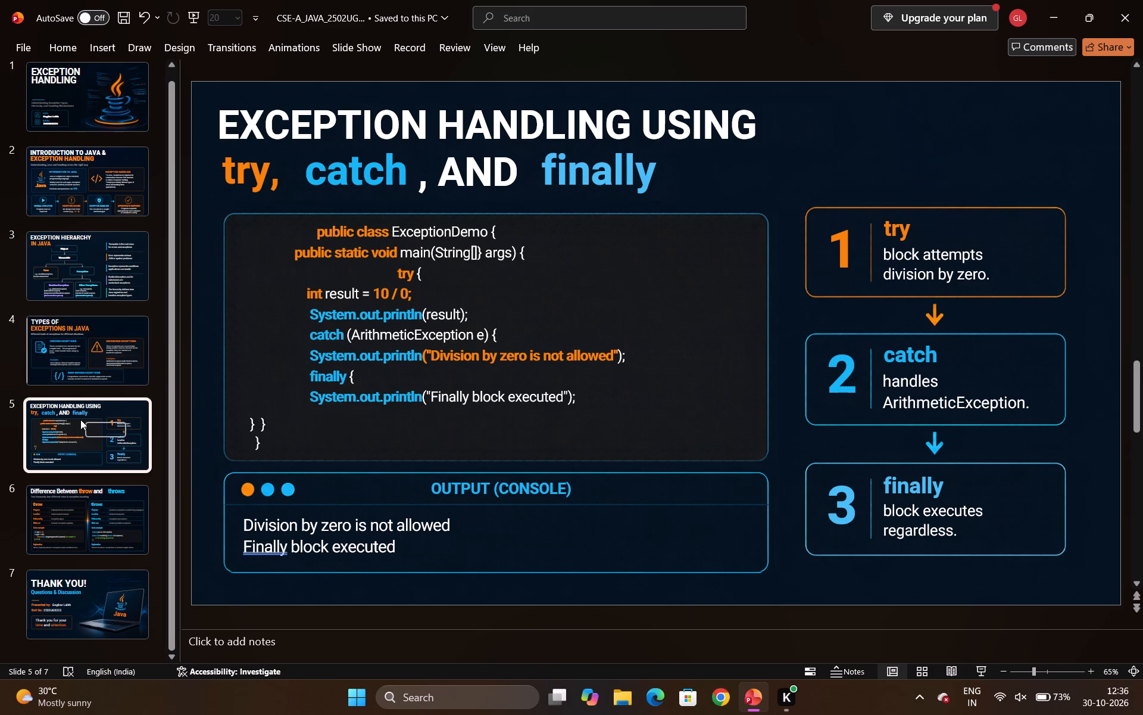
pyautogui.click(62, 498)
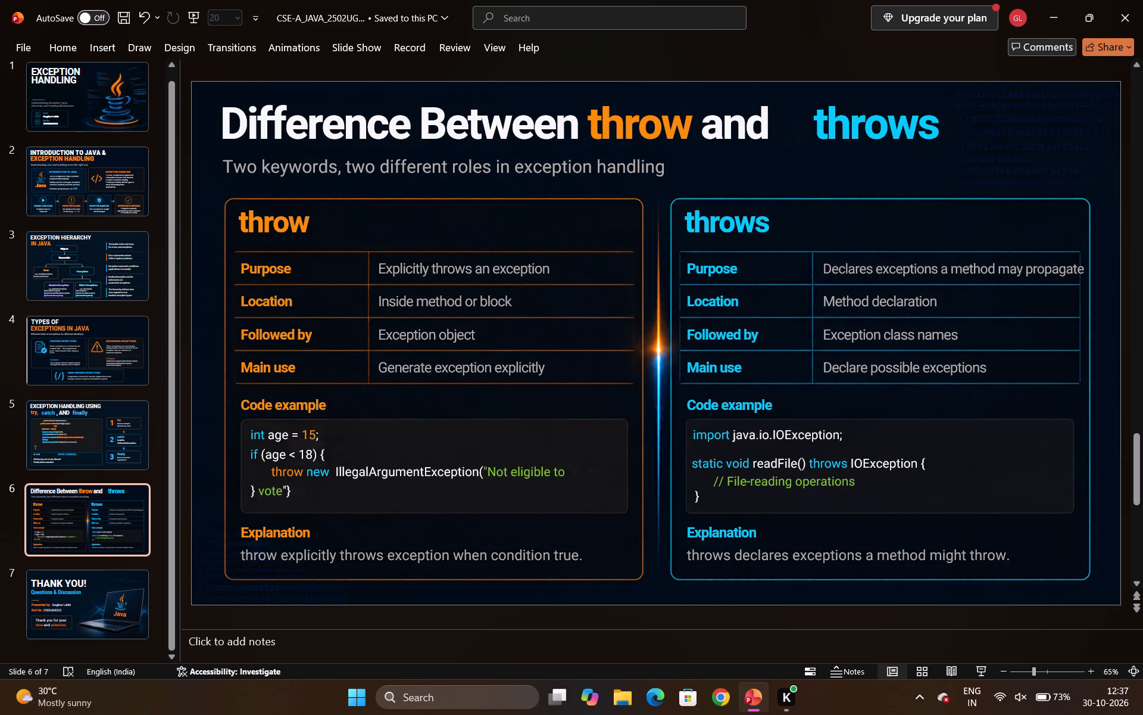
pyautogui.click(80, 603)
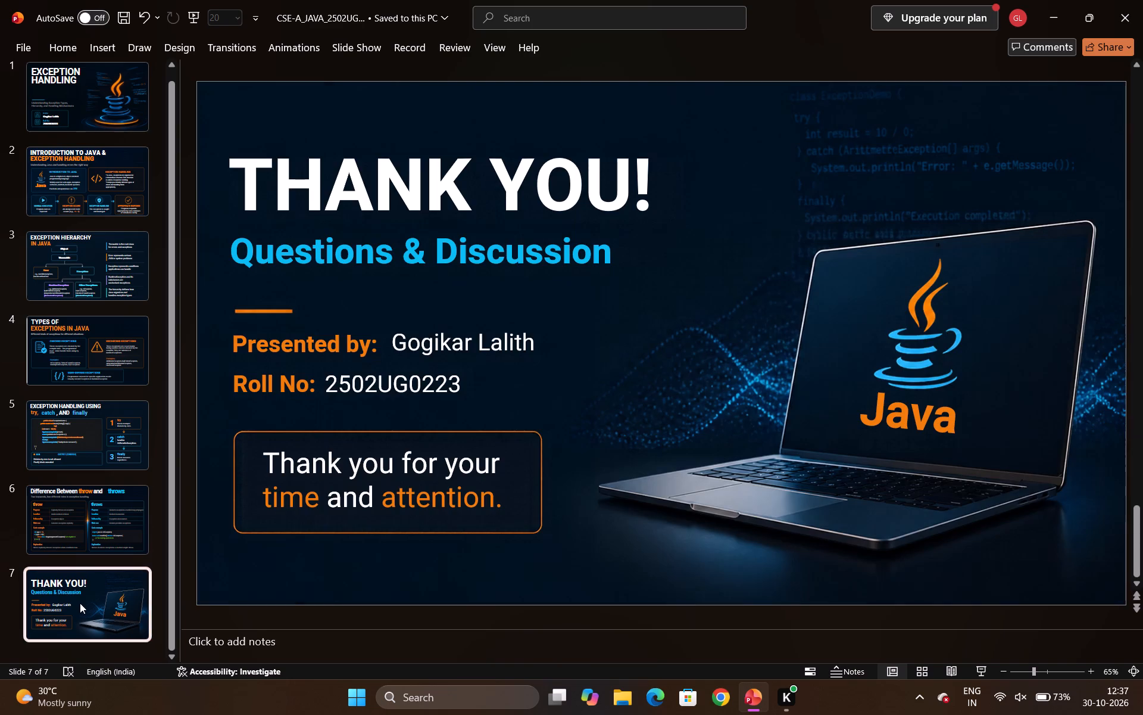
pyautogui.click(464, 382)
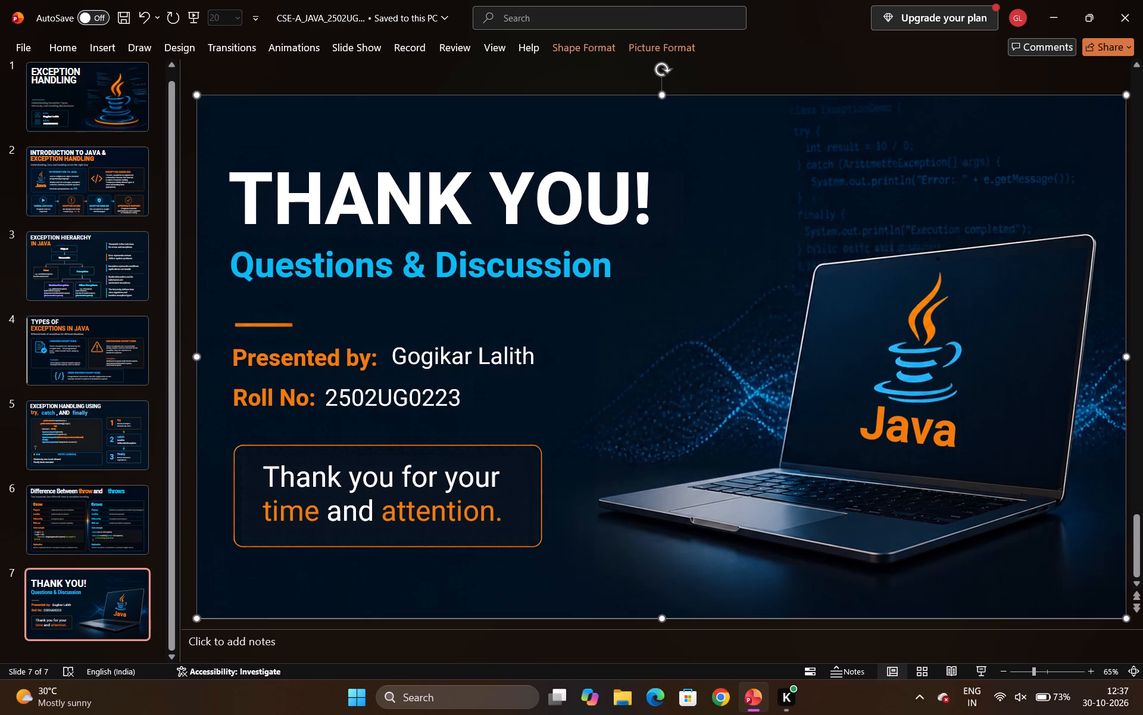
pyautogui.doubleClick(463, 393)
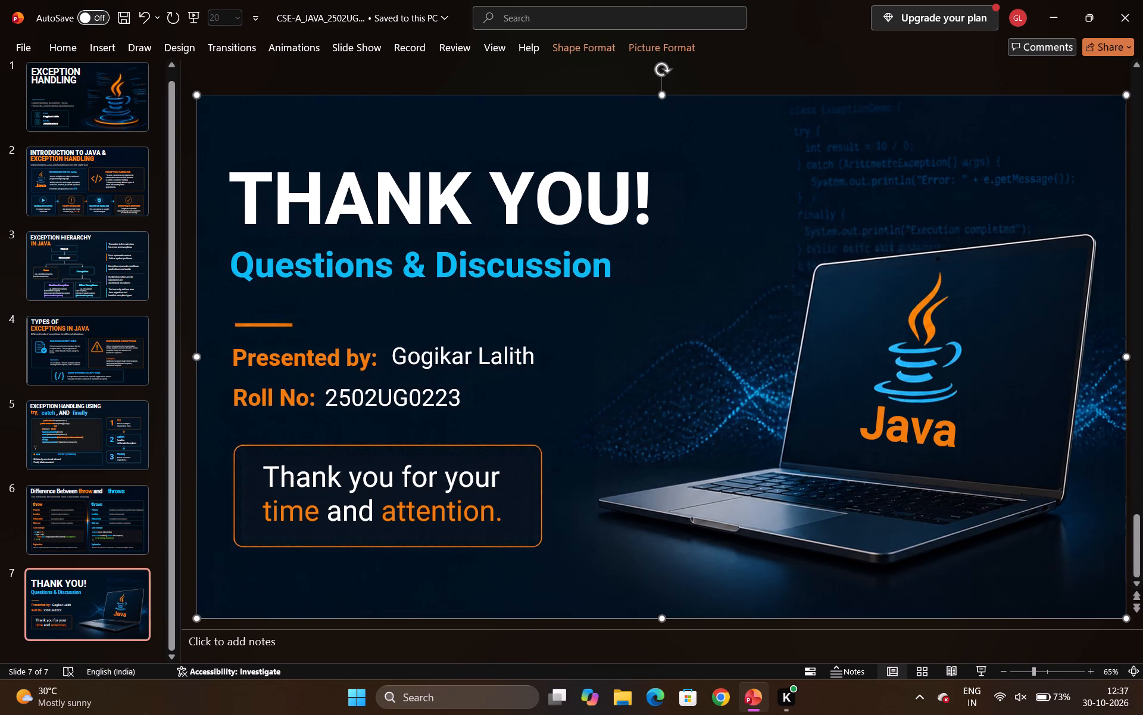
pyautogui.doubleClick(463, 394)
pyautogui.click(439, 400)
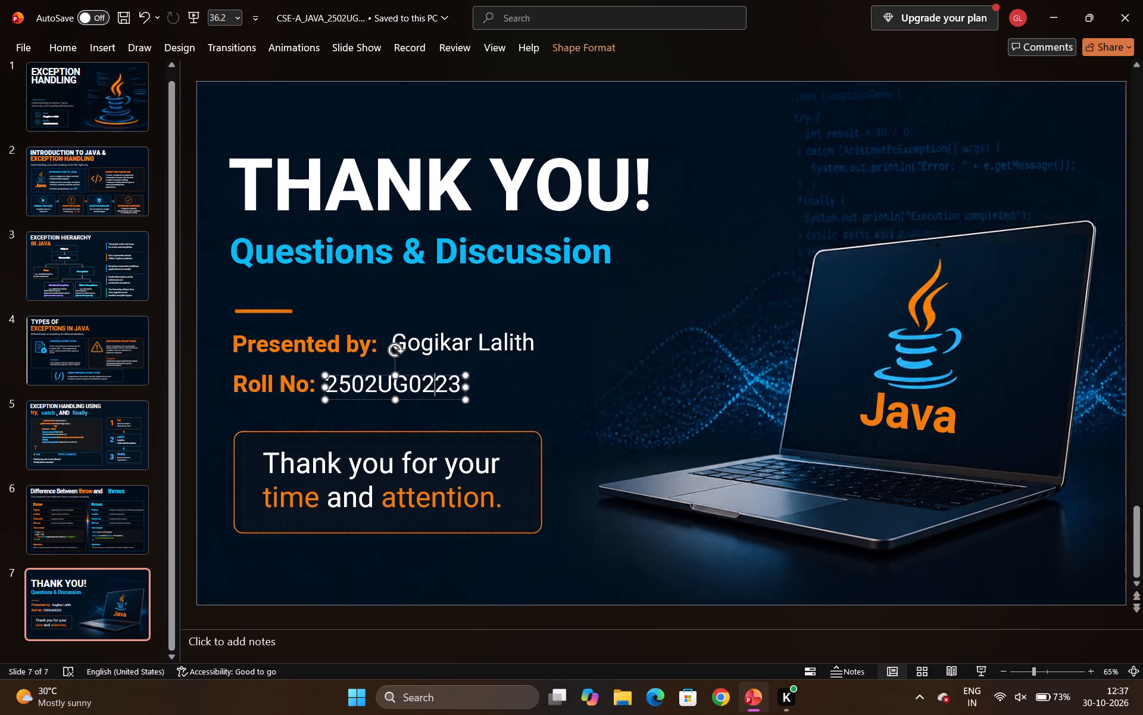
pyautogui.press('BackSpace')
pyautogui.press('BackSpace')
pyautogui.press('BackSpace')
pyautogui.press('BackSpace')
pyautogui.press('BackSpace')
pyautogui.press('BackSpace')
pyautogui.press('BackSpace')
pyautogui.press('BackSpace')
pyautogui.press('BackSpace')
pyautogui.press('BackSpace')
pyautogui.press('BackSpace')
pyautogui.press('BackSpace')
pyautogui.press('BackSpace')
pyautogui.press('BackSpace')
pyautogui.press('BackSpace')
pyautogui.press('BackSpace')
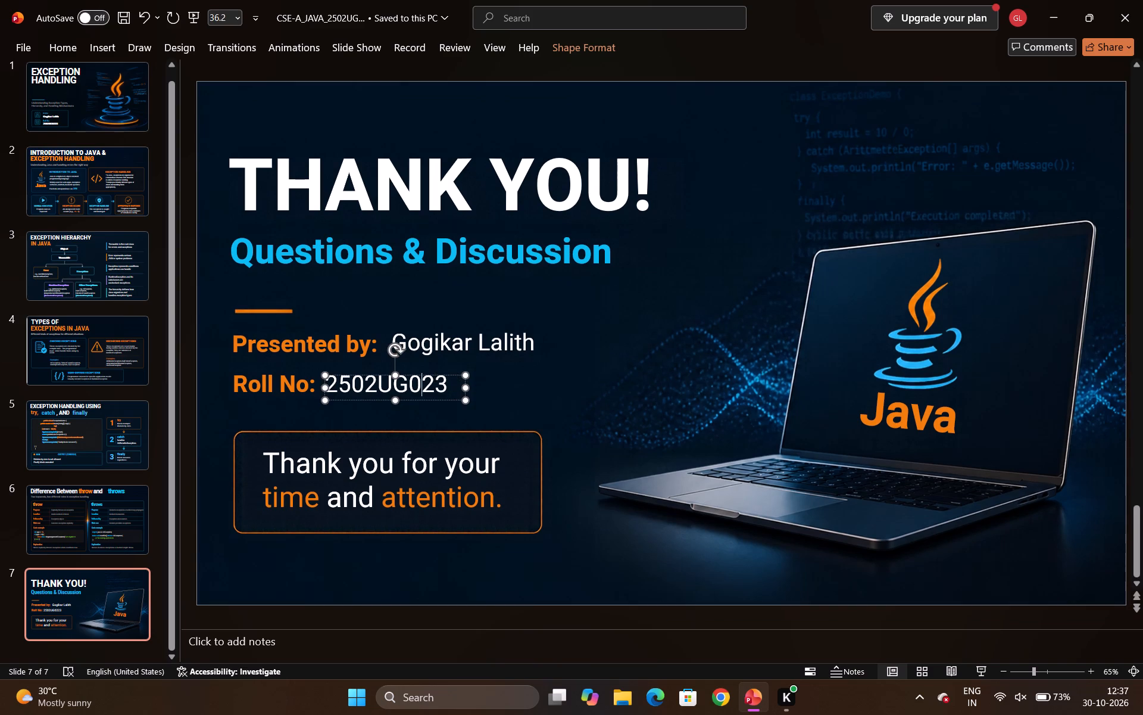
pyautogui.press('BackSpace')
pyautogui.press('BackSpace')
pyautogui.press('BackSpace')
pyautogui.press('BackSpace')
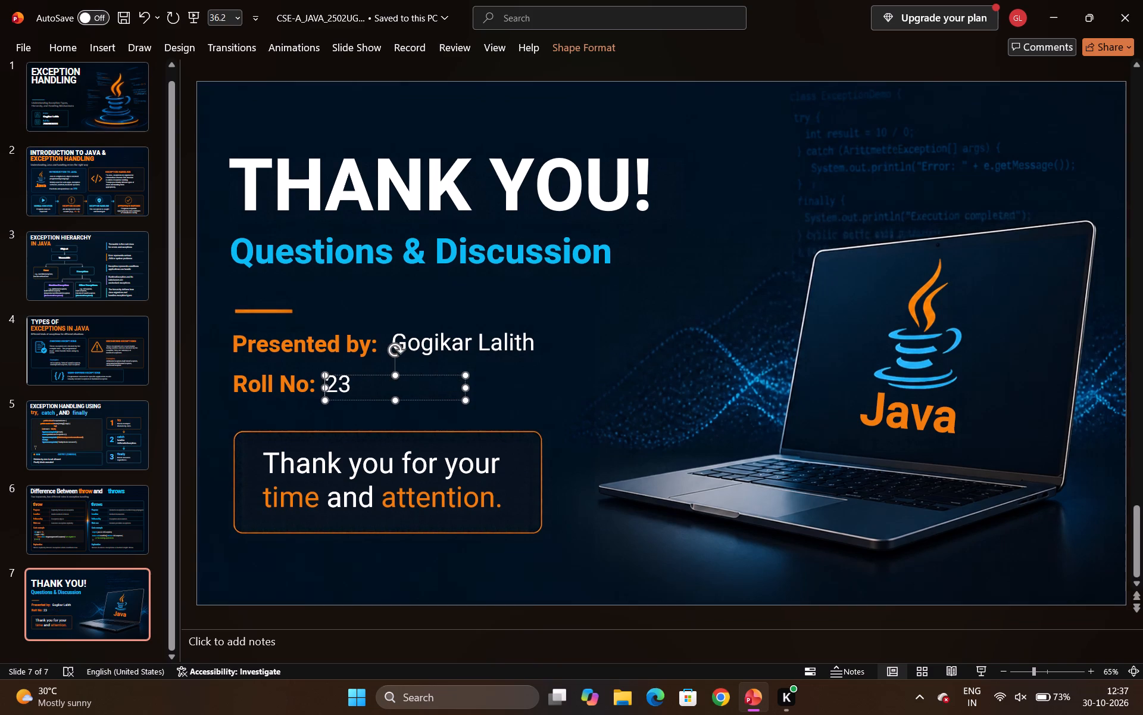
# Delete the presenter's name beside the "Presented by:" label on the closing slide.
pyautogui.click(543, 335)
pyautogui.moveTo(533, 356); pyautogui.dragTo(380, 357)
pyautogui.press('BackSpace')
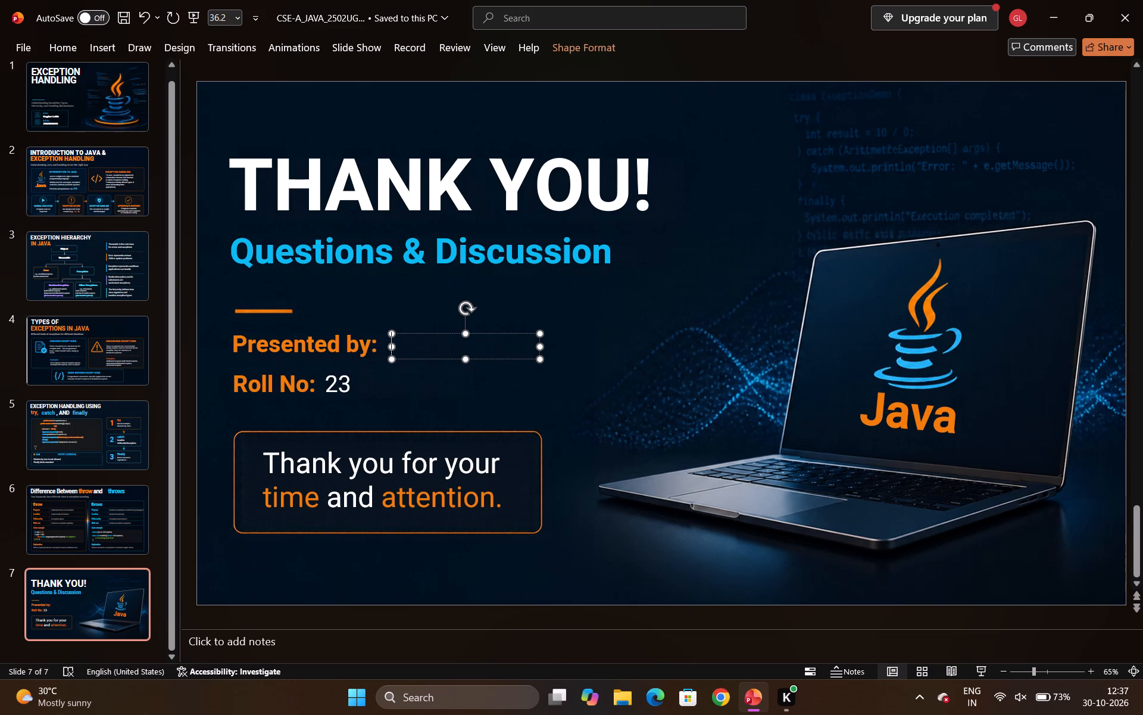
# Delete the whole "Presented by:" label text.
pyautogui.click(347, 349)
pyautogui.press('BackSpace')
pyautogui.press('BackSpace')
pyautogui.press('BackSpace')
pyautogui.press('BackSpace')
pyautogui.press('BackSpace')
pyautogui.press('BackSpace')
pyautogui.press('BackSpace')
pyautogui.press('BackSpace')
pyautogui.press('BackSpace')
pyautogui.press('BackSpace')
pyautogui.press('BackSpace')
pyautogui.press('BackSpace')
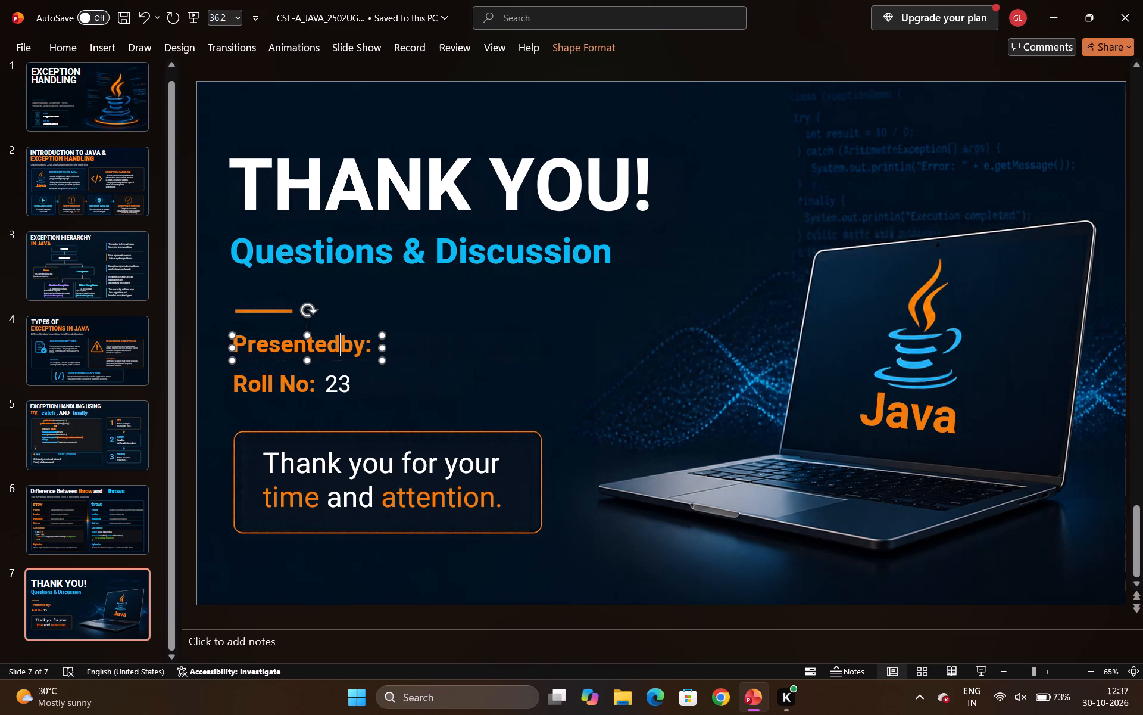
pyautogui.press('Right')
pyautogui.press('Right')
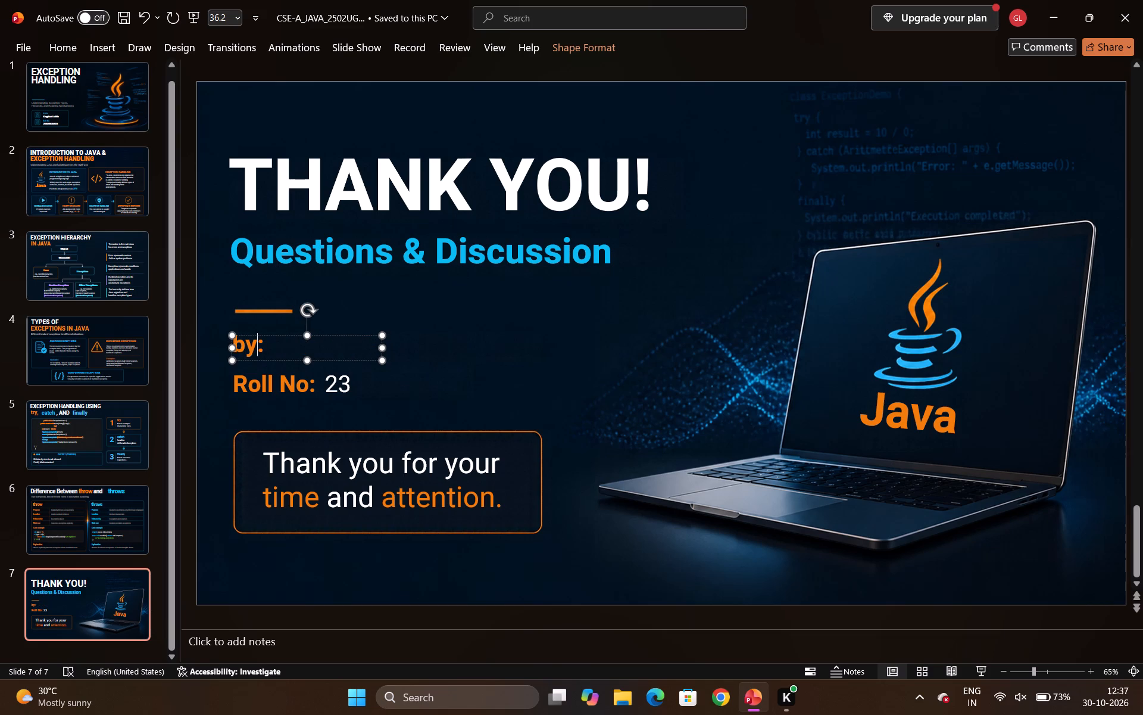
pyautogui.press('Right')
pyautogui.press('BackSpace')
pyautogui.press('BackSpace')
pyautogui.press('BackSpace')
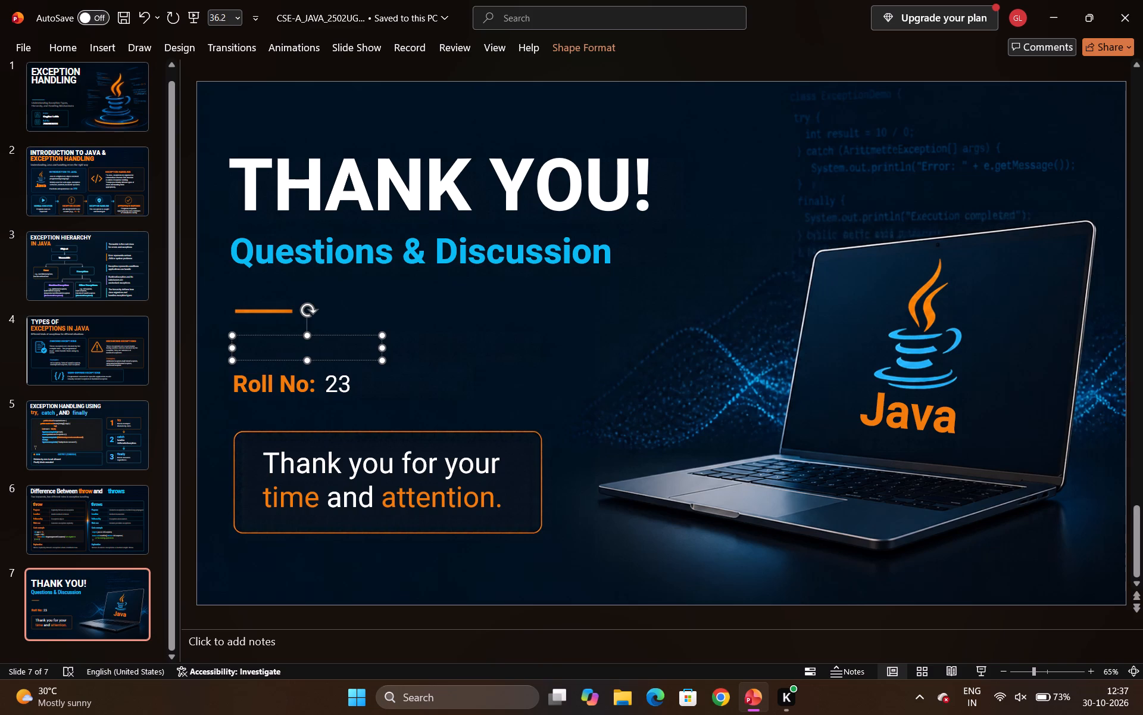
# Delete the "Thank you for your time and attention" text inside the orange-outlined box, leaving its final period.
pyautogui.click(366, 387)
pyautogui.click(355, 398)
pyautogui.click(355, 398)
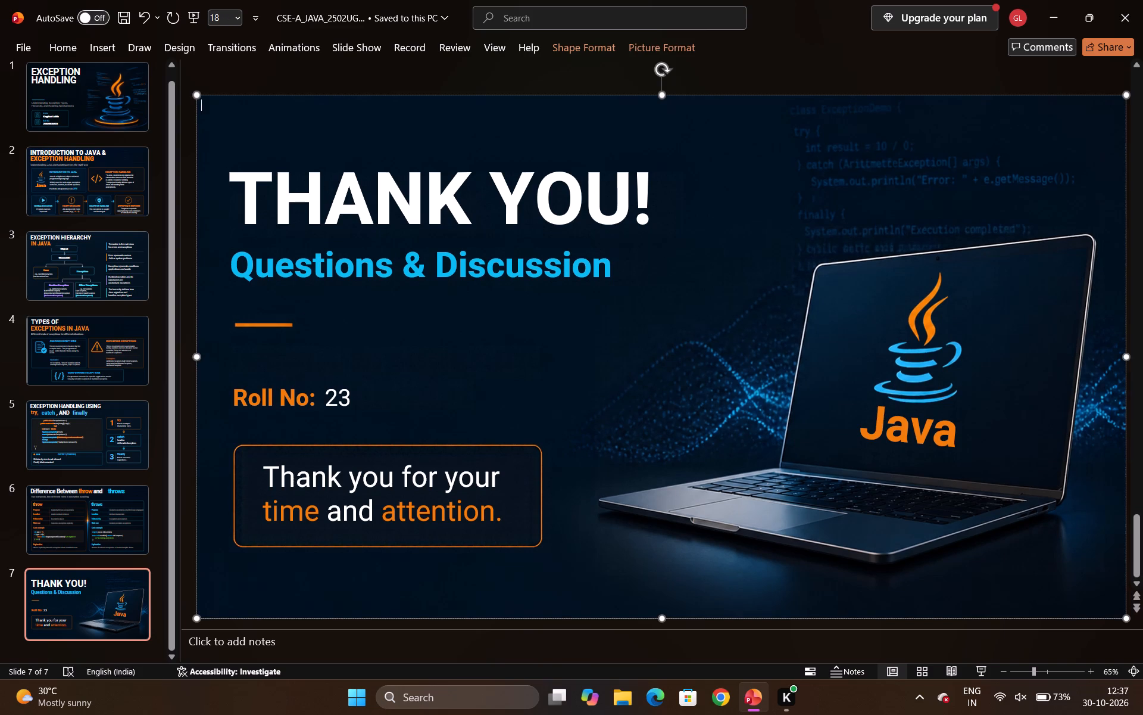
pyautogui.click(497, 516)
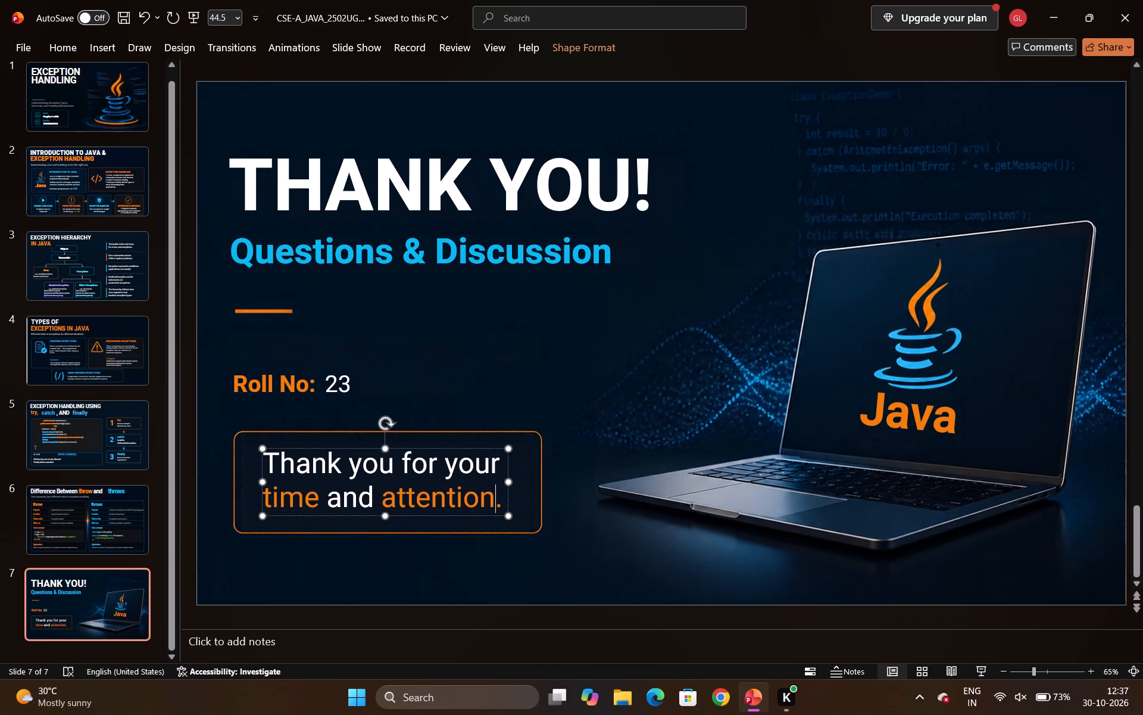
pyautogui.moveTo(497, 516); pyautogui.dragTo(467, 480, button='right')
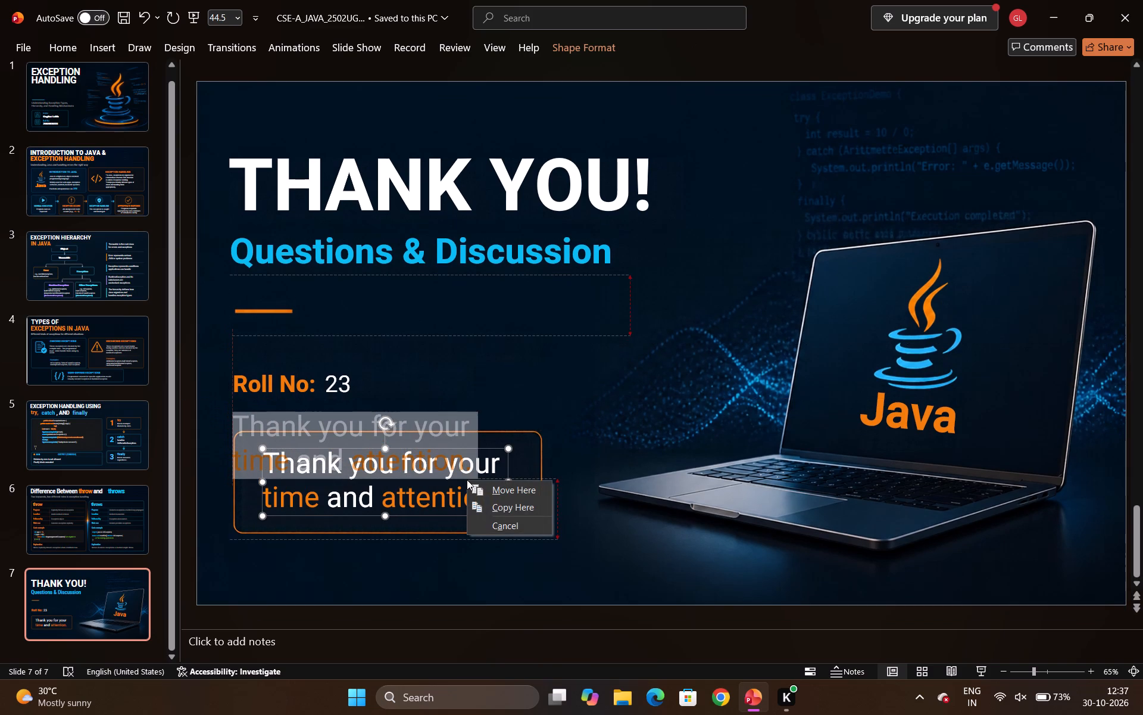
pyautogui.press('BackSpace')
pyautogui.press('BackSpace')
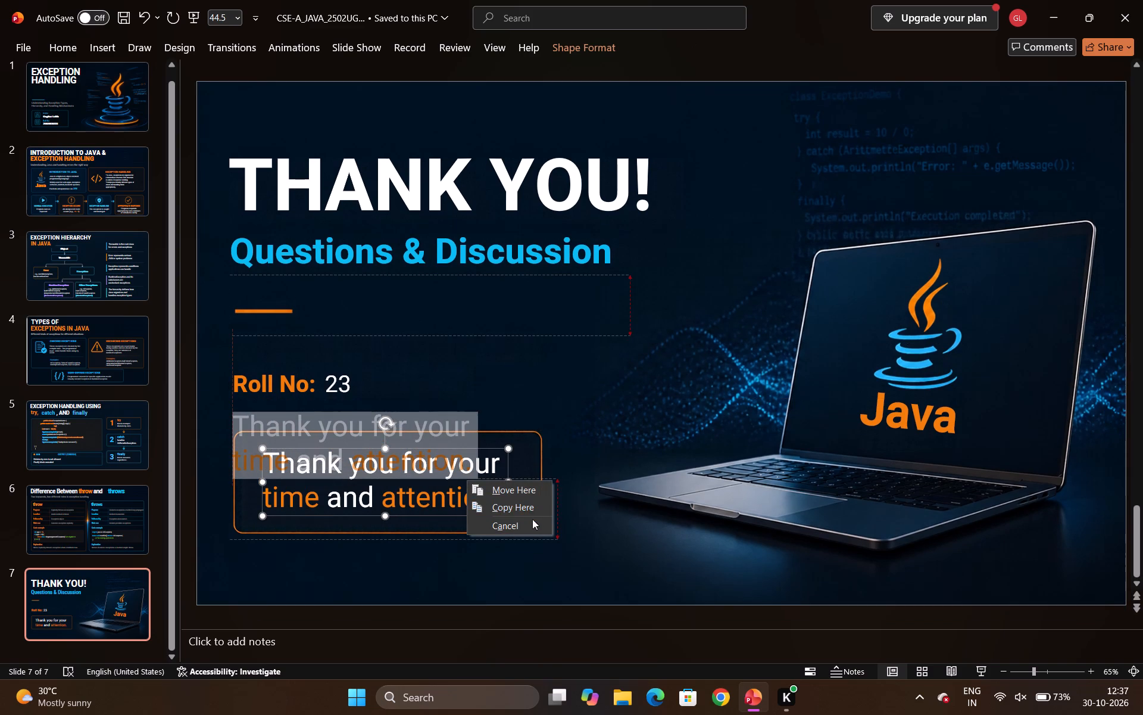
pyautogui.click(530, 522)
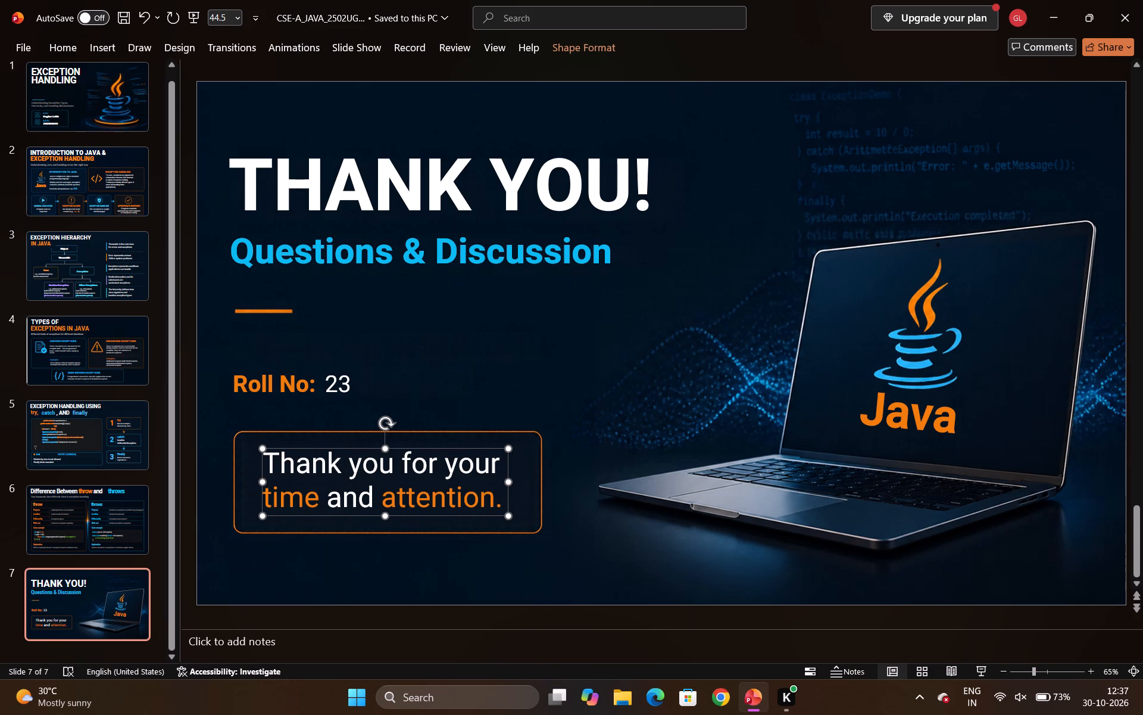
pyautogui.moveTo(491, 505); pyautogui.dragTo(332, 461, button='right')
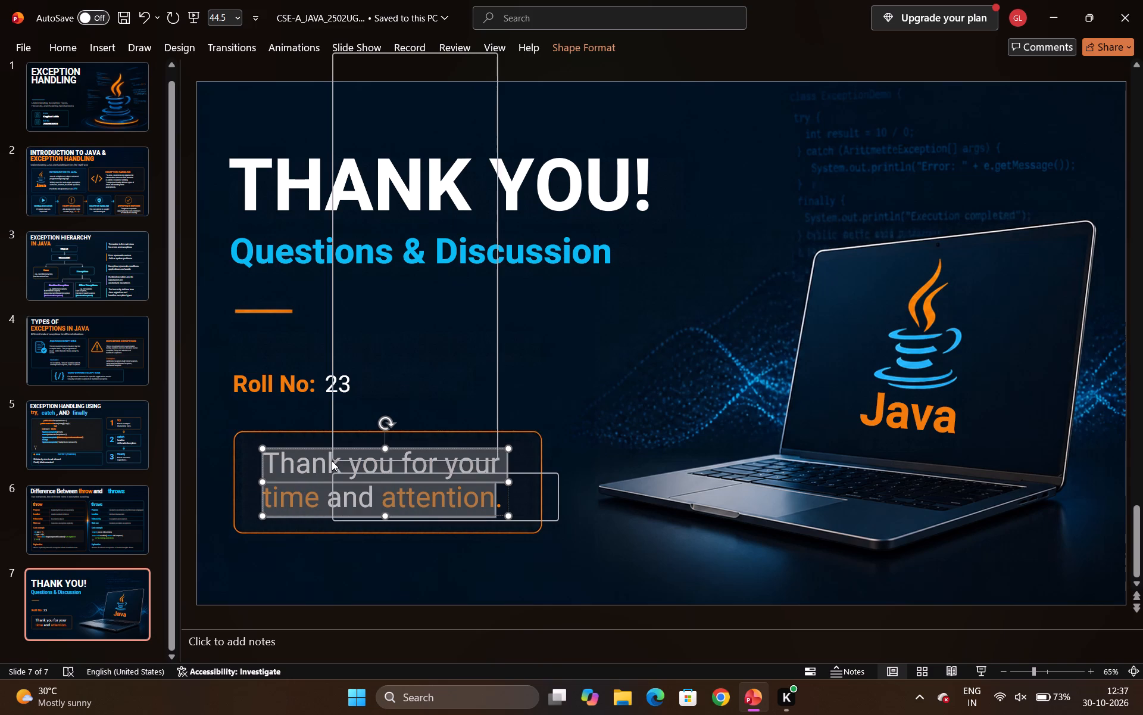
pyautogui.press('BackSpace')
pyautogui.press('BackSpace')
pyautogui.press('BackSpace')
pyautogui.click(627, 332)
pyautogui.press('BackSpace')
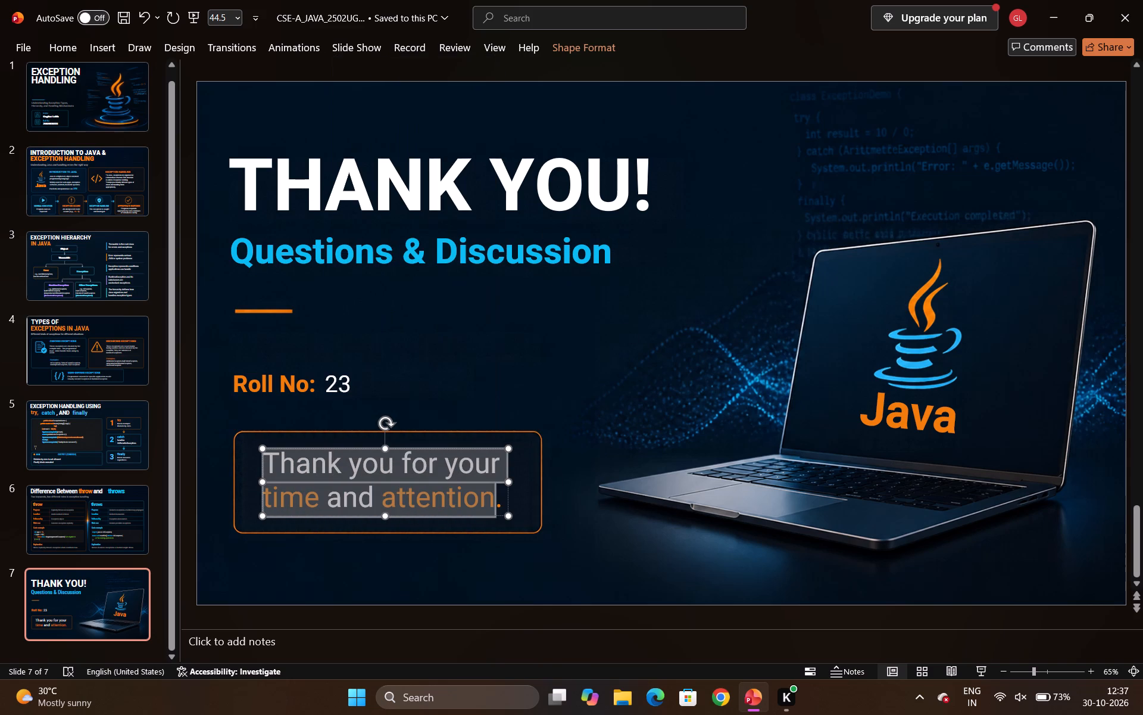
# Delete the orange-outlined rounded frame that surrounded the thank-you message.
pyautogui.click(535, 432)
pyautogui.click(535, 433)
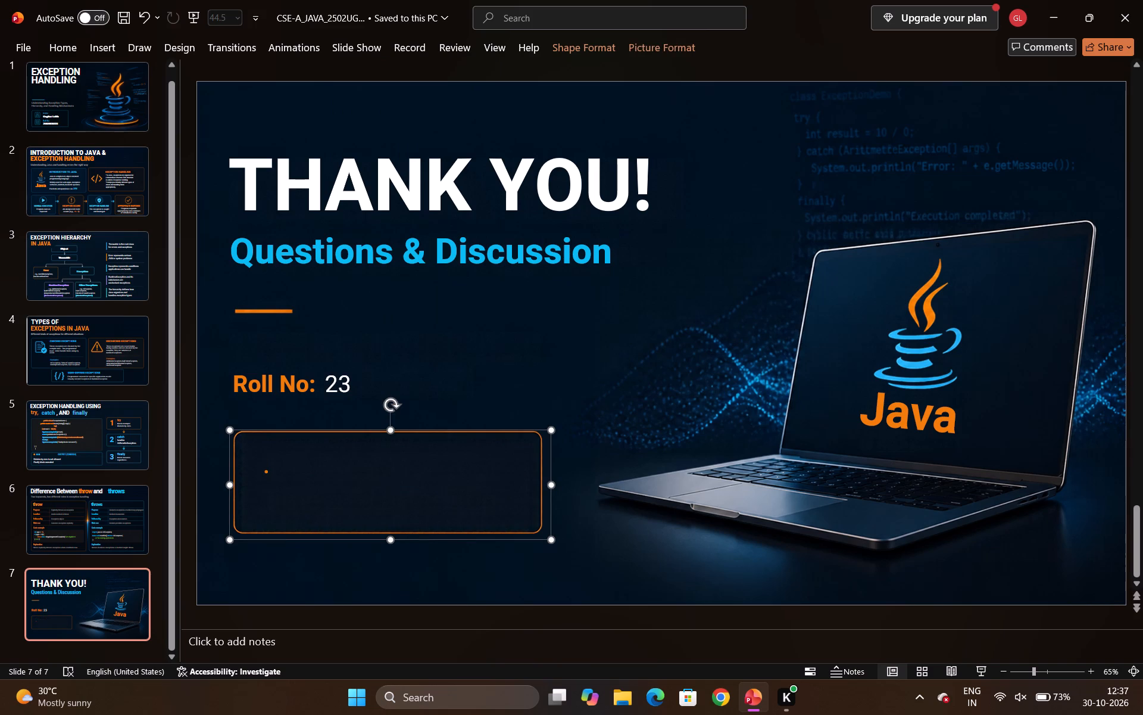
pyautogui.press('BackSpace')
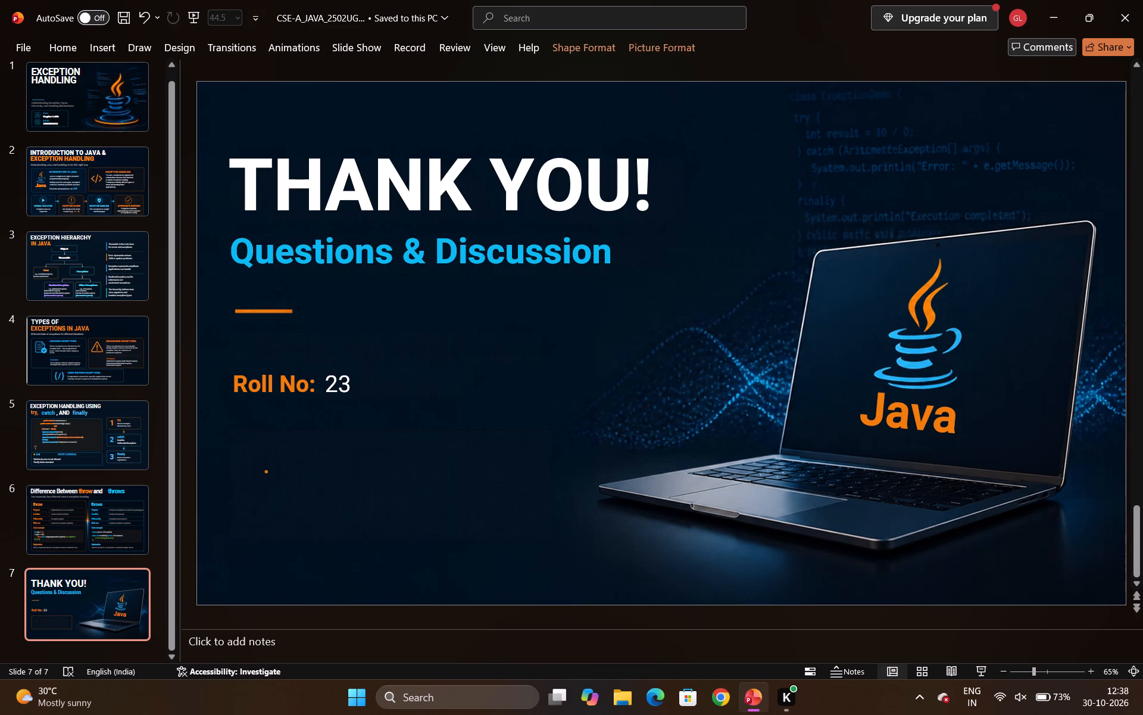
# Delete the remaining digits of the roll number, keeping the background picture in its original place.
pyautogui.moveTo(344, 389); pyautogui.dragTo(322, 382)
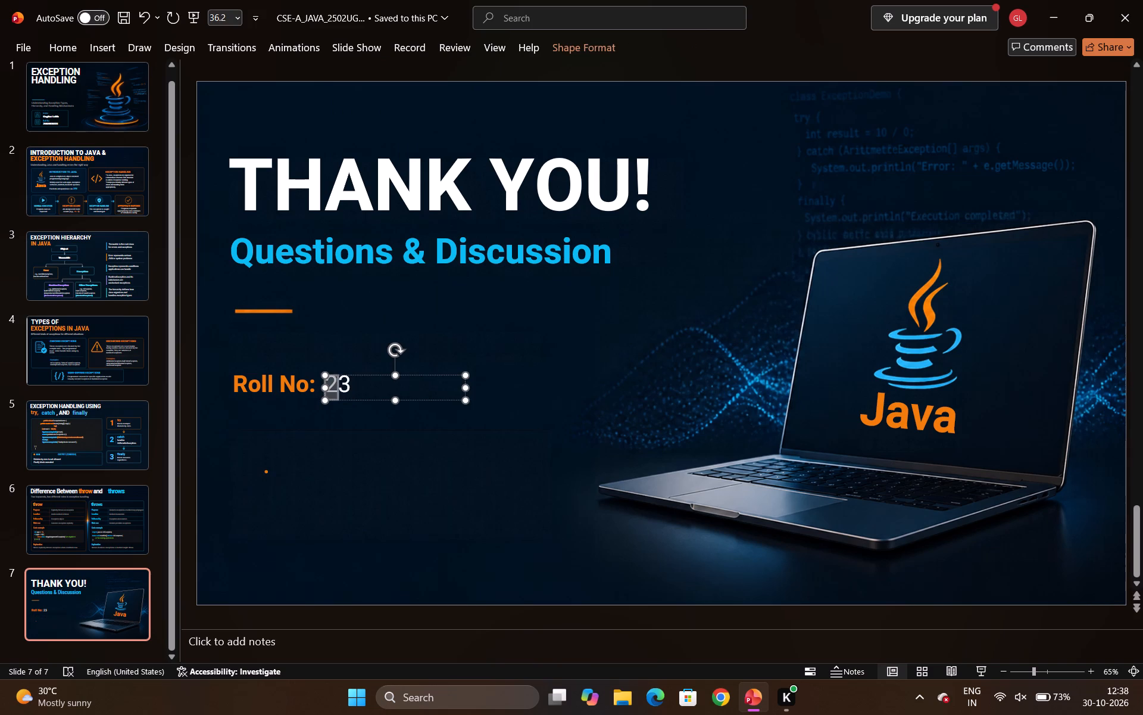
pyautogui.moveTo(322, 382); pyautogui.dragTo(319, 384)
pyautogui.moveTo(358, 383); pyautogui.dragTo(277, 394)
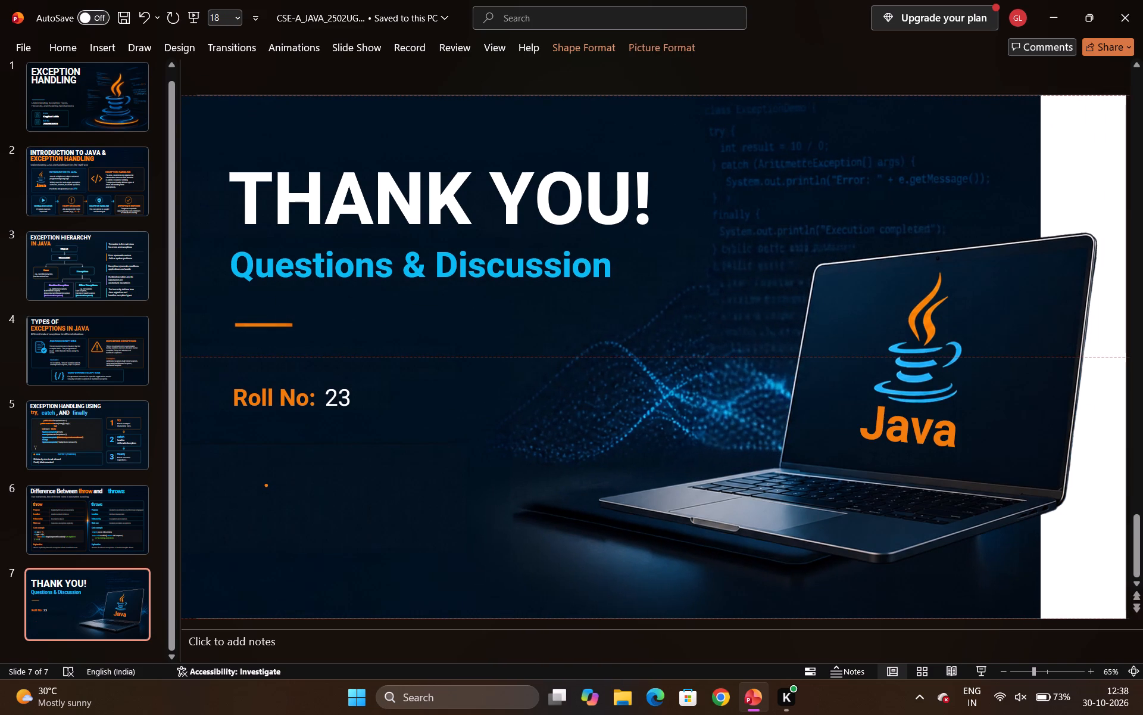
pyautogui.moveTo(277, 394); pyautogui.dragTo(356, 397)
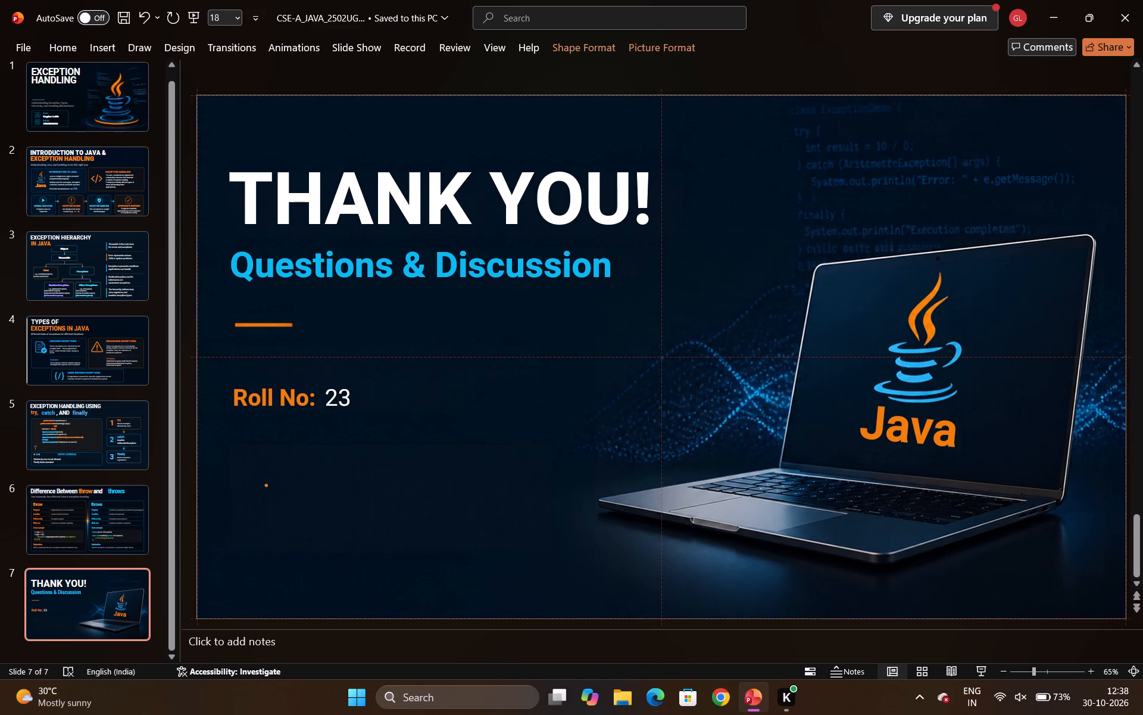
pyautogui.moveTo(356, 397); pyautogui.dragTo(357, 398)
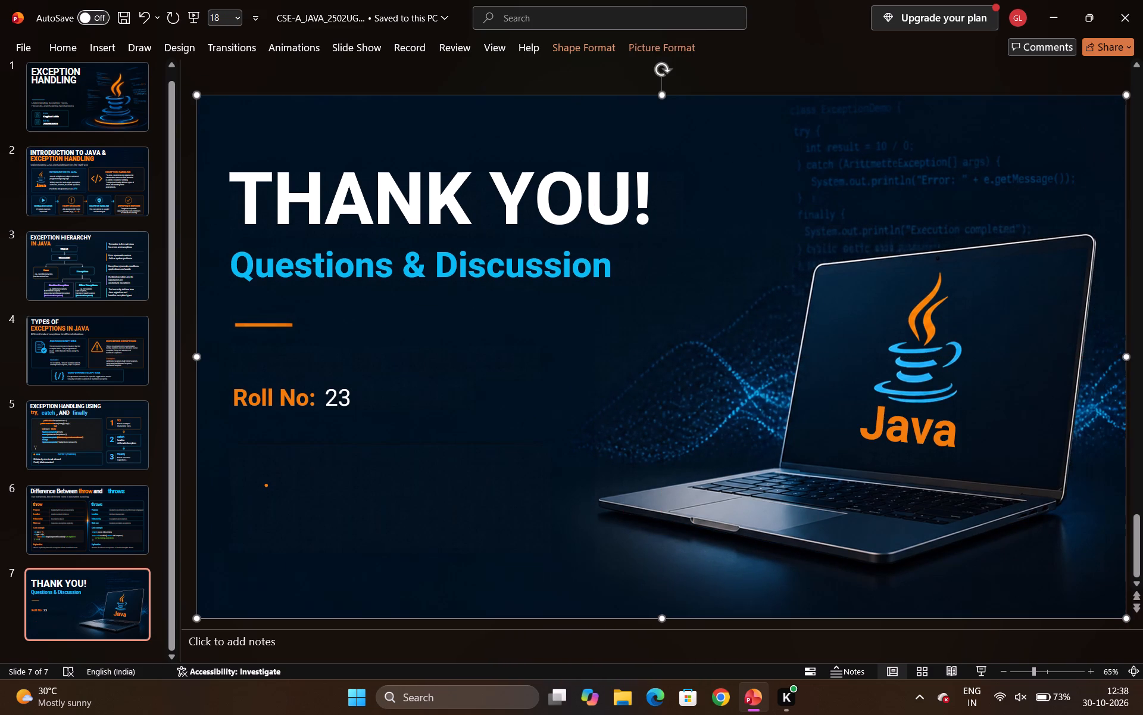
pyautogui.moveTo(343, 398); pyautogui.dragTo(311, 400)
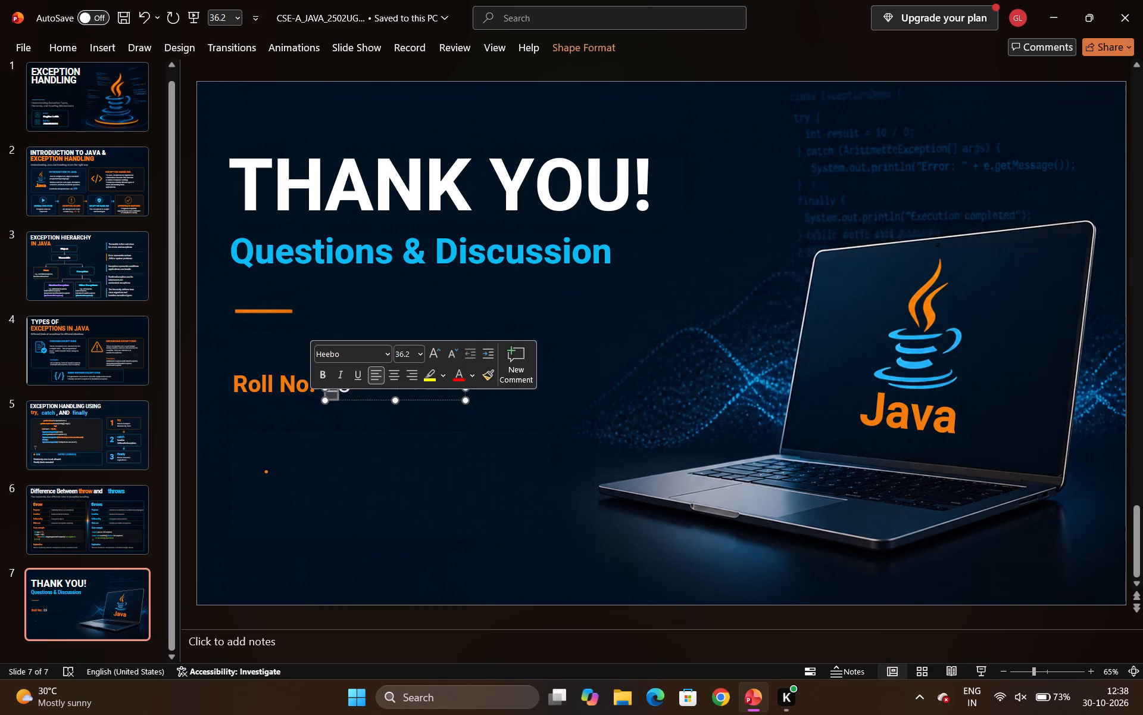
pyautogui.press('BackSpace')
pyautogui.press('Right')
pyautogui.press('BackSpace')
pyautogui.press('BackSpace')
pyautogui.press('BackSpace')
pyautogui.press('BackSpace')
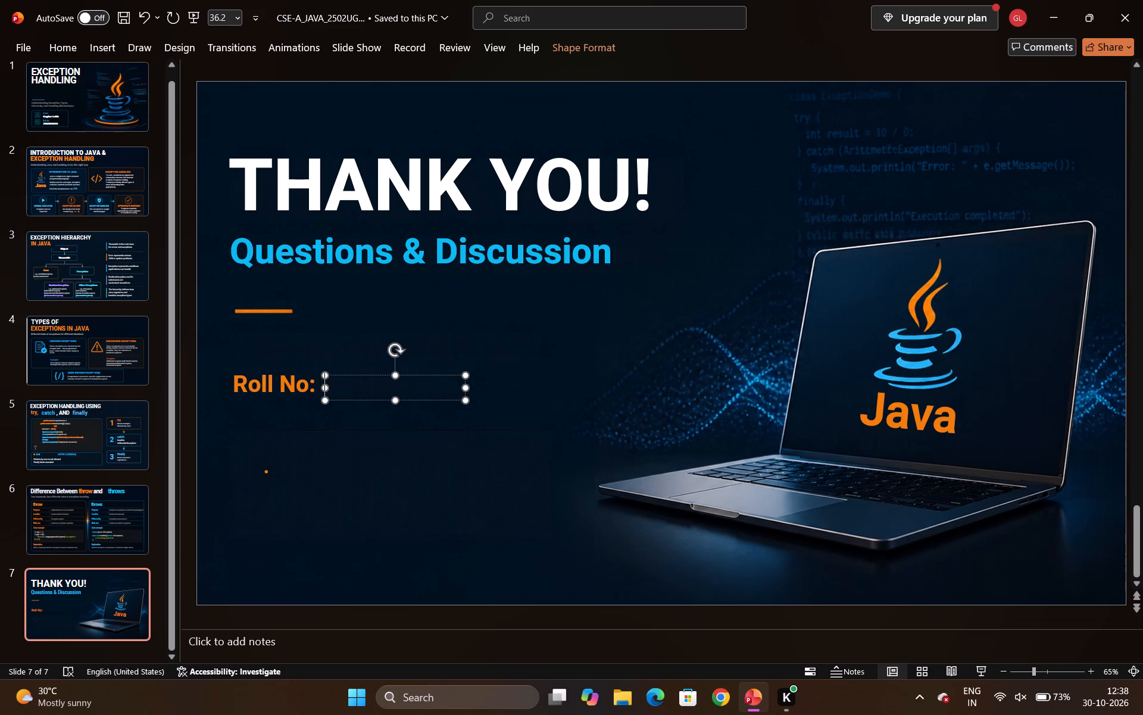
# Delete the whole "Roll No:" label text.
pyautogui.click(289, 390)
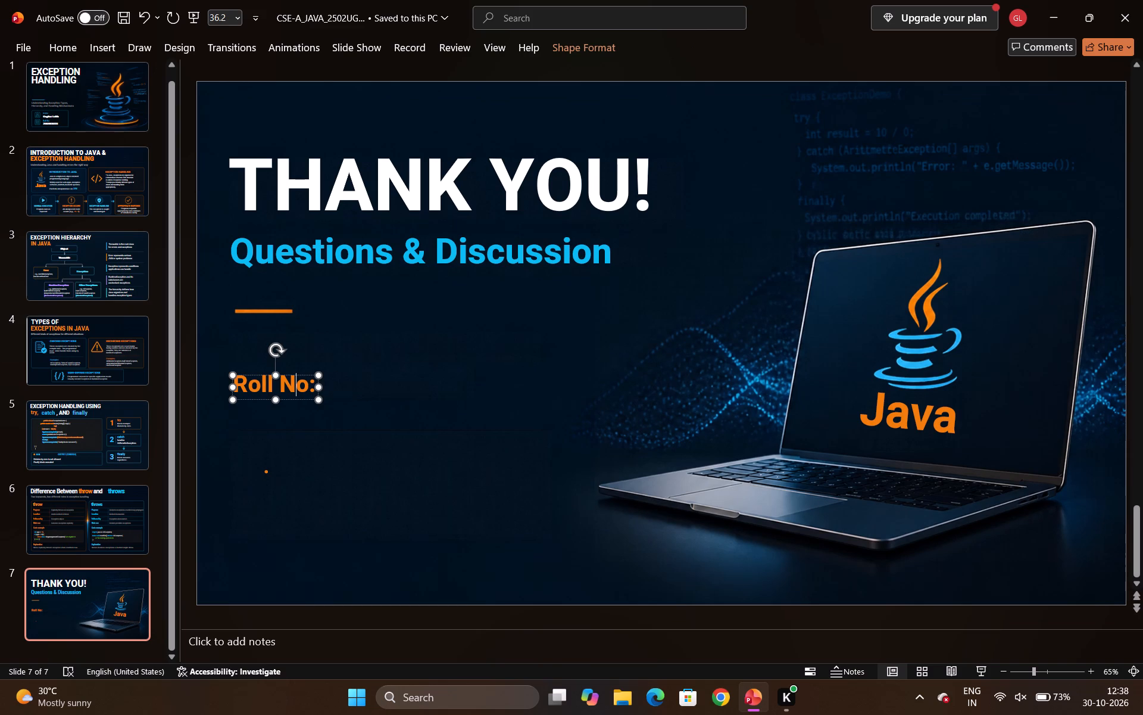
pyautogui.press('BackSpace')
pyautogui.press('BackSpace')
pyautogui.press('BackSpace')
pyautogui.press('BackSpace')
pyautogui.press('BackSpace')
pyautogui.press('BackSpace')
pyautogui.press('BackSpace')
pyautogui.press('Right')
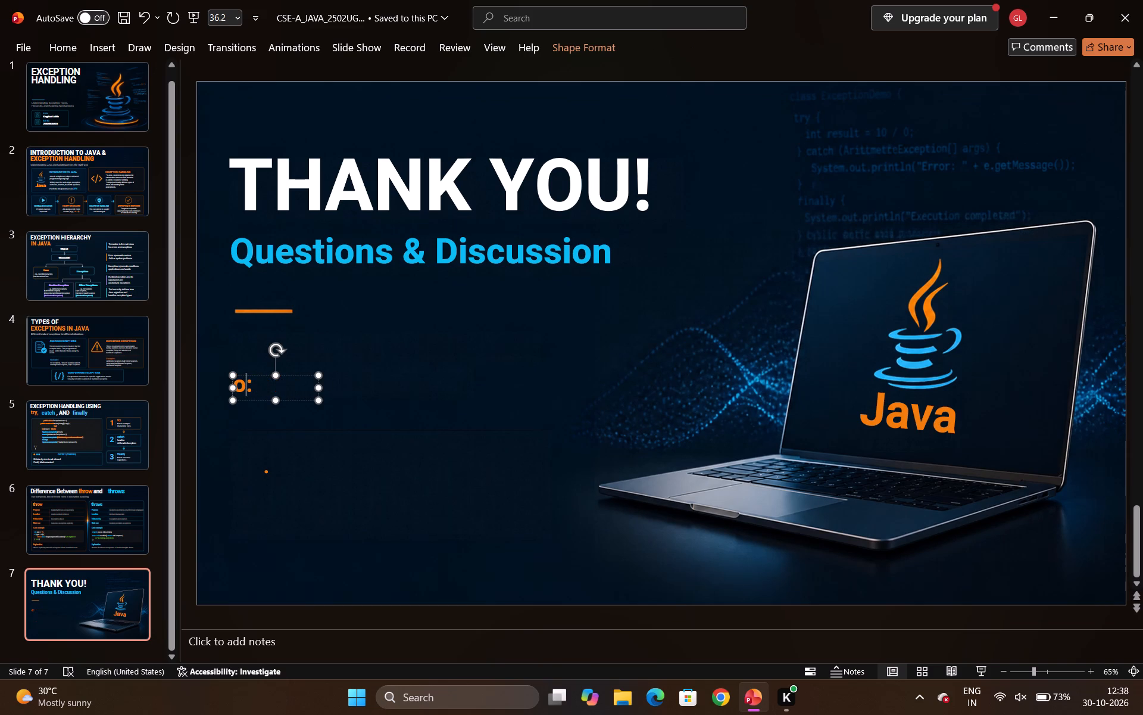
pyautogui.press('Right')
pyautogui.press('BackSpace')
pyautogui.press('BackSpace')
pyautogui.press('BackSpace')
# Delete the short orange divider line below the "Questions & Discussion" subtitle.
pyautogui.click(296, 310)
pyautogui.press('BackSpace')
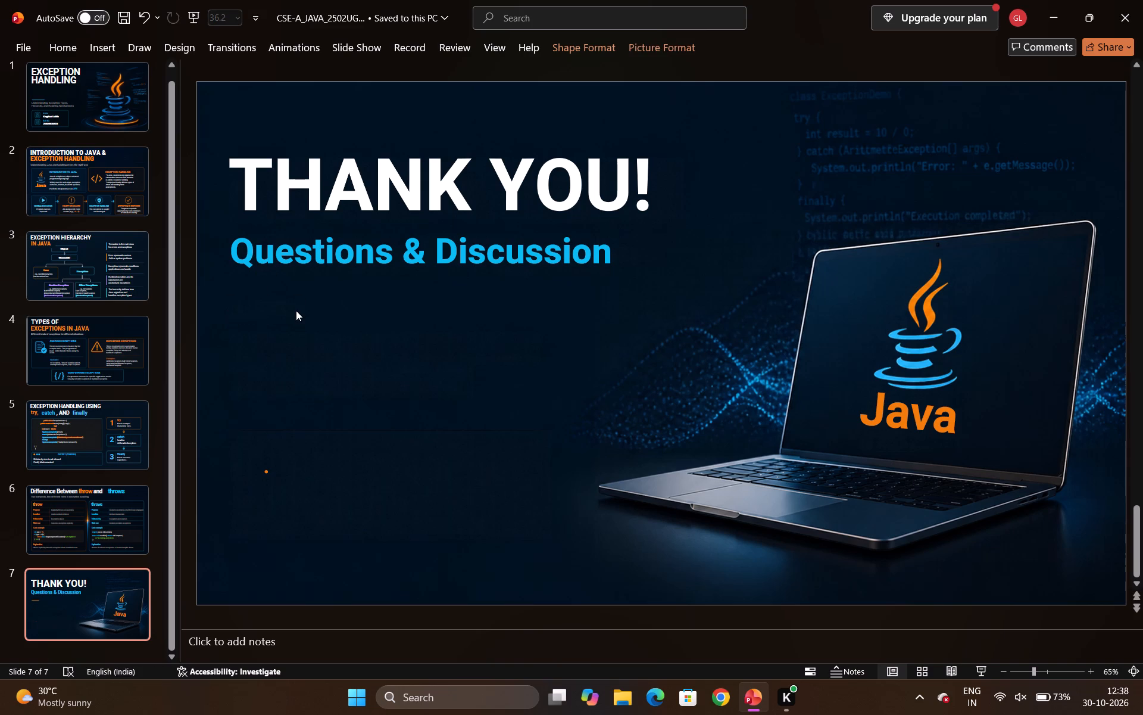
# Delete the entire "Questions & Discussion" subtitle text.
pyautogui.click(473, 253)
pyautogui.press('Right')
pyautogui.press('Right')
pyautogui.press('Right')
pyautogui.press('Right')
pyautogui.press('Right')
pyautogui.press('Right')
pyautogui.press('Right')
pyautogui.press('Right')
pyautogui.press('Right')
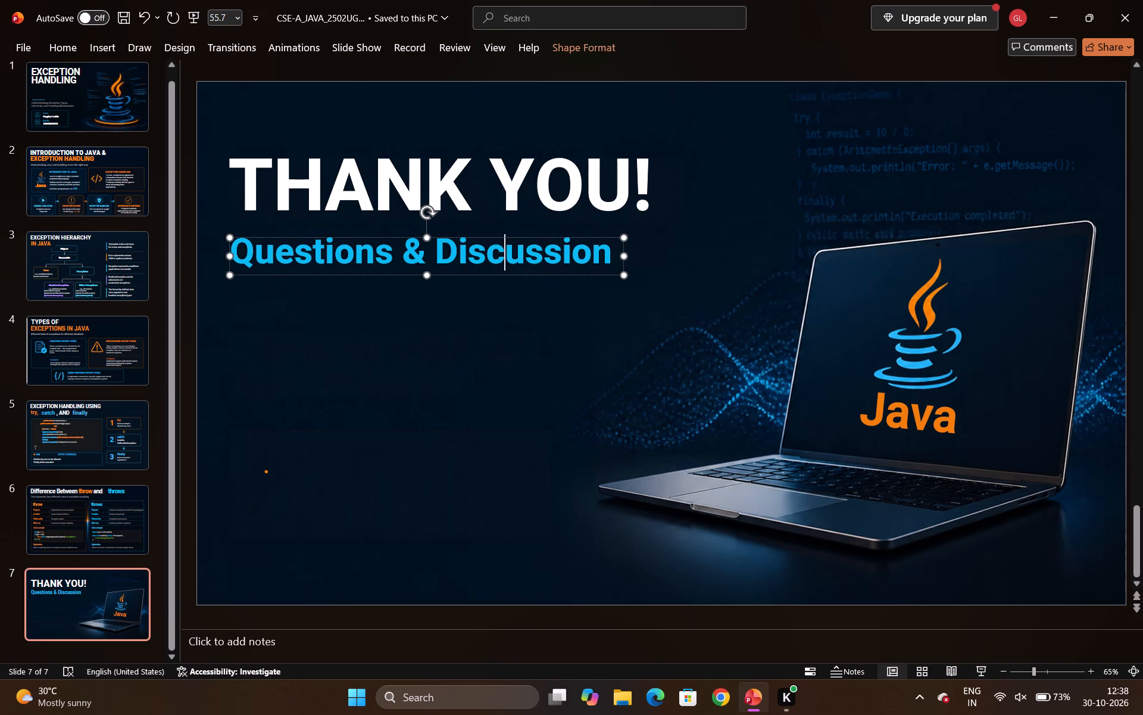
pyautogui.press('Right')
pyautogui.press('BackSpace')
pyautogui.press('BackSpace')
pyautogui.press('BackSpace')
pyautogui.press('BackSpace')
pyautogui.press('BackSpace')
pyautogui.press('BackSpace')
pyautogui.press('BackSpace')
pyautogui.press('BackSpace')
pyautogui.press('BackSpace')
pyautogui.press('BackSpace')
pyautogui.press('BackSpace')
pyautogui.press('BackSpace')
pyautogui.press('BackSpace')
pyautogui.press('BackSpace')
pyautogui.press('BackSpace')
pyautogui.press('BackSpace')
pyautogui.press('BackSpace')
pyautogui.press('BackSpace')
pyautogui.press('BackSpace')
pyautogui.press('BackSpace')
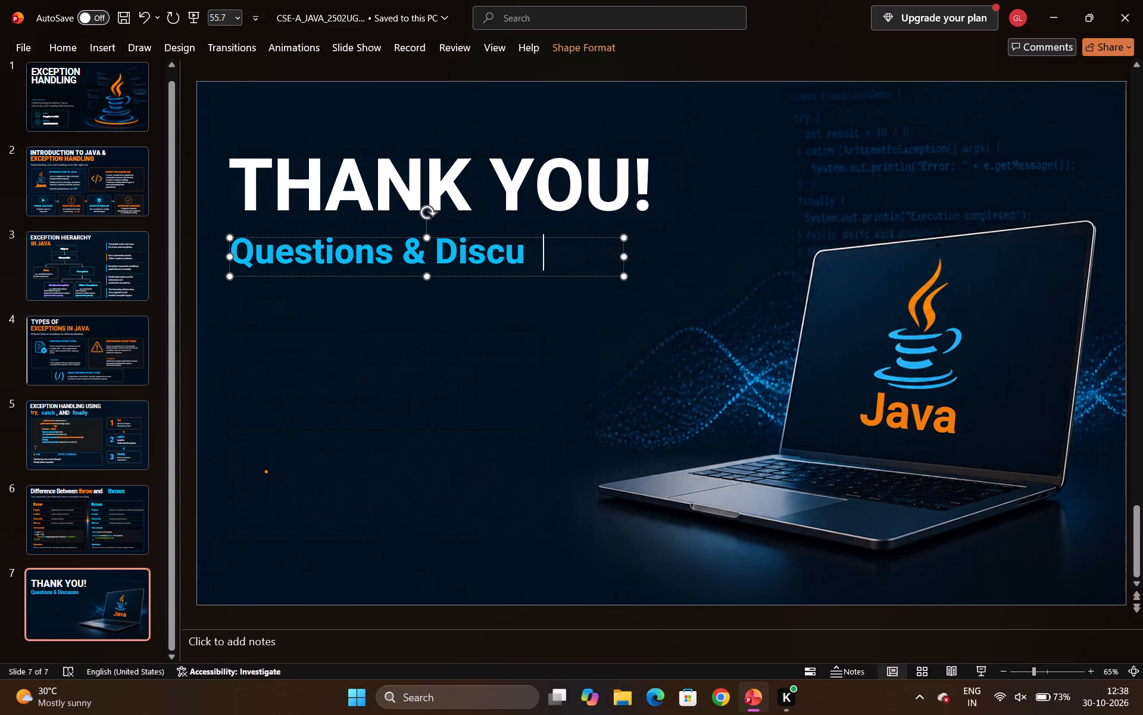
# Move the "THANK YOU!" title down to the vertical middle of the closing slide, beside the laptop picture.
pyautogui.click(494, 185)
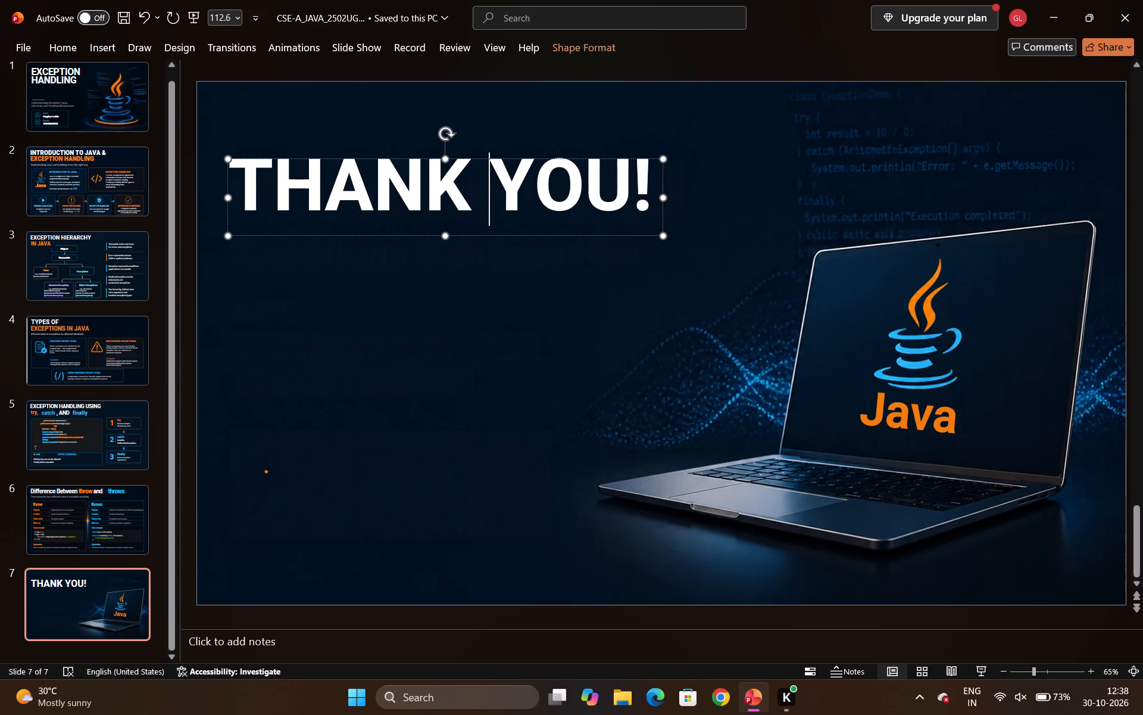
pyautogui.click(463, 173)
pyautogui.click(435, 152)
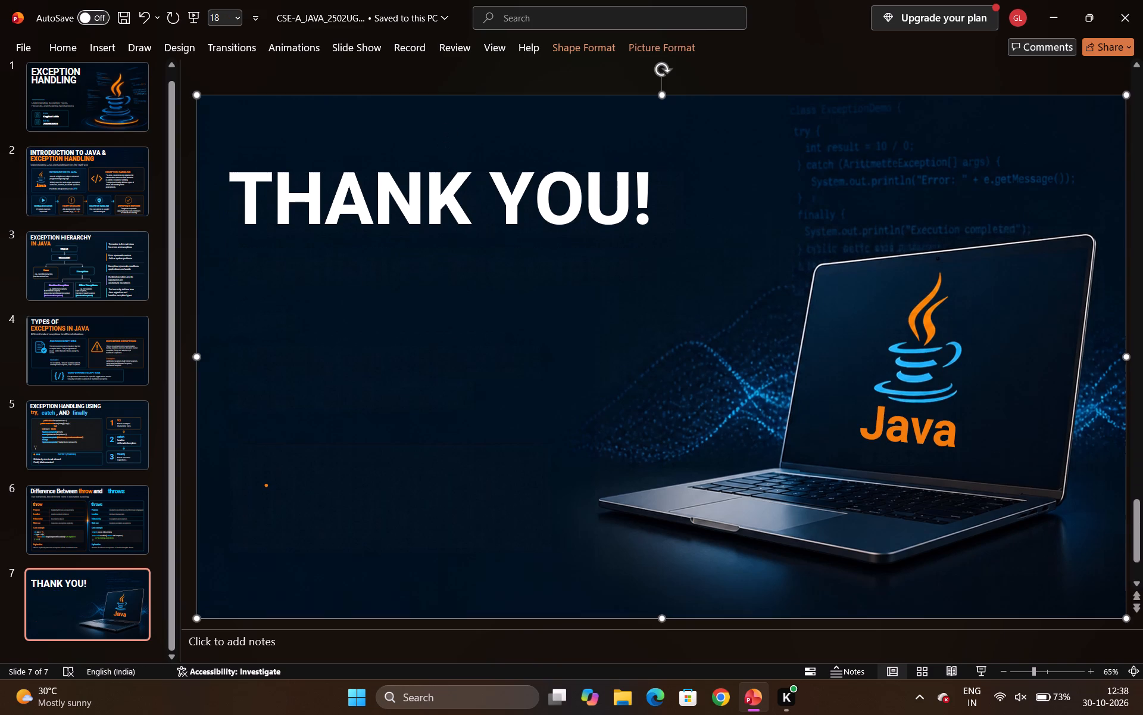
pyautogui.moveTo(435, 152); pyautogui.dragTo(435, 182)
pyautogui.click(435, 182)
pyautogui.moveTo(442, 166); pyautogui.dragTo(446, 156)
pyautogui.click(446, 156)
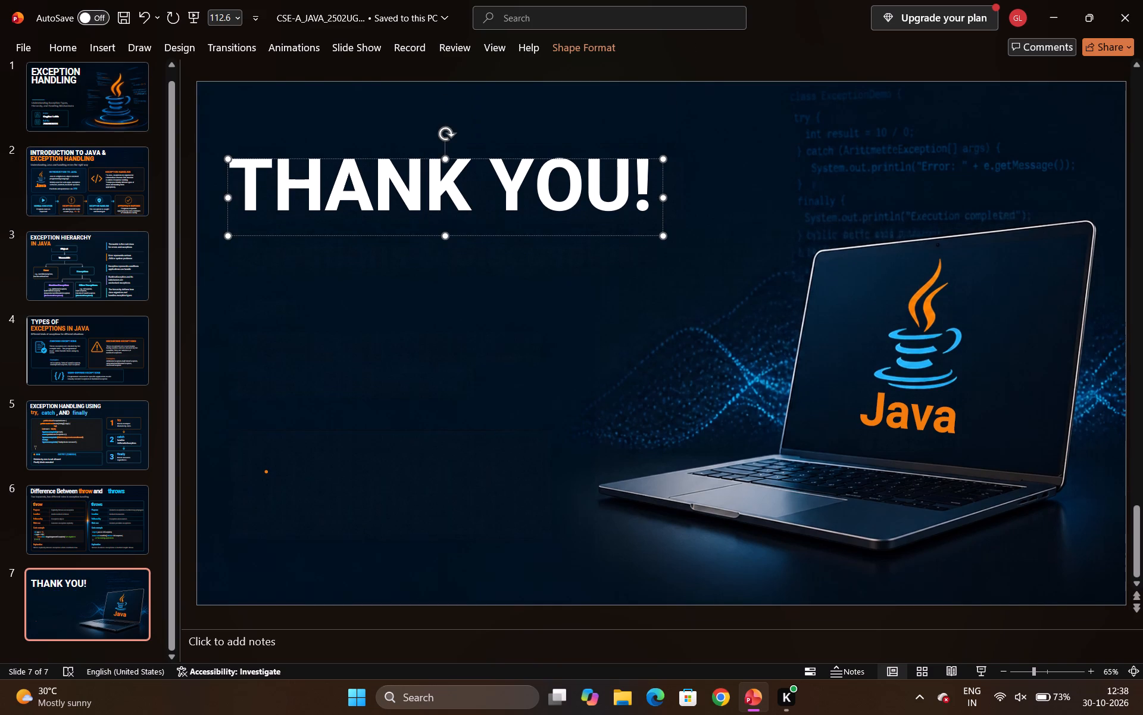
pyautogui.click(436, 232)
pyautogui.click(438, 236)
pyautogui.moveTo(438, 236); pyautogui.dragTo(438, 244)
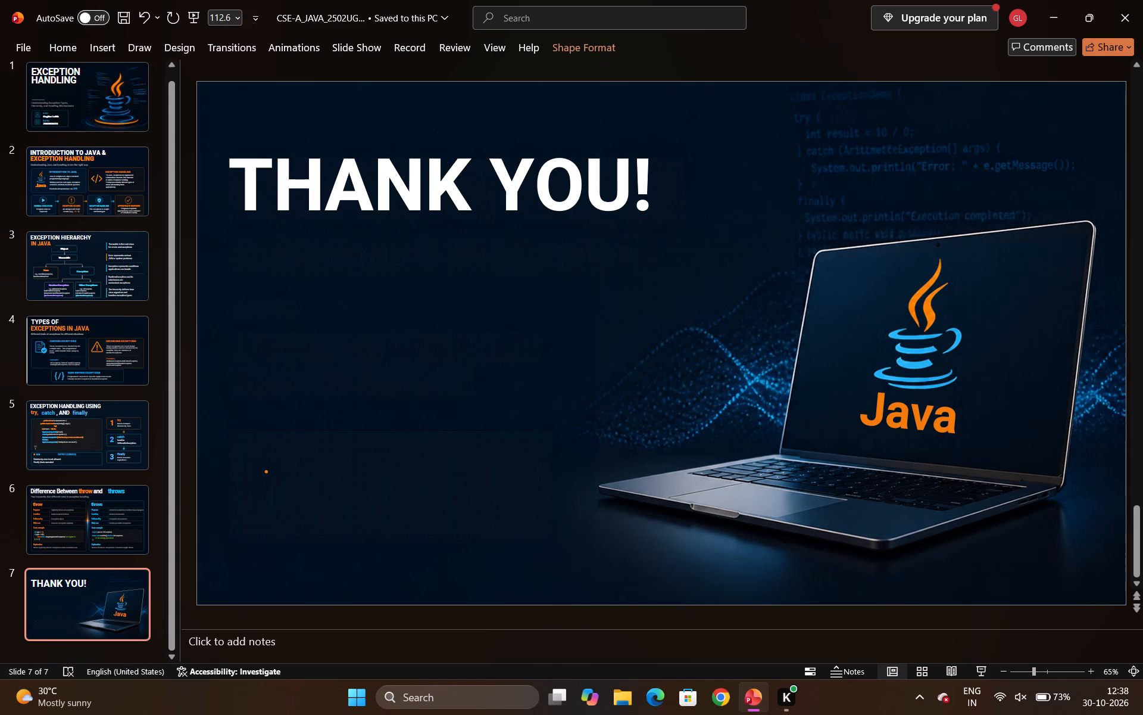
pyautogui.moveTo(438, 244); pyautogui.dragTo(457, 381)
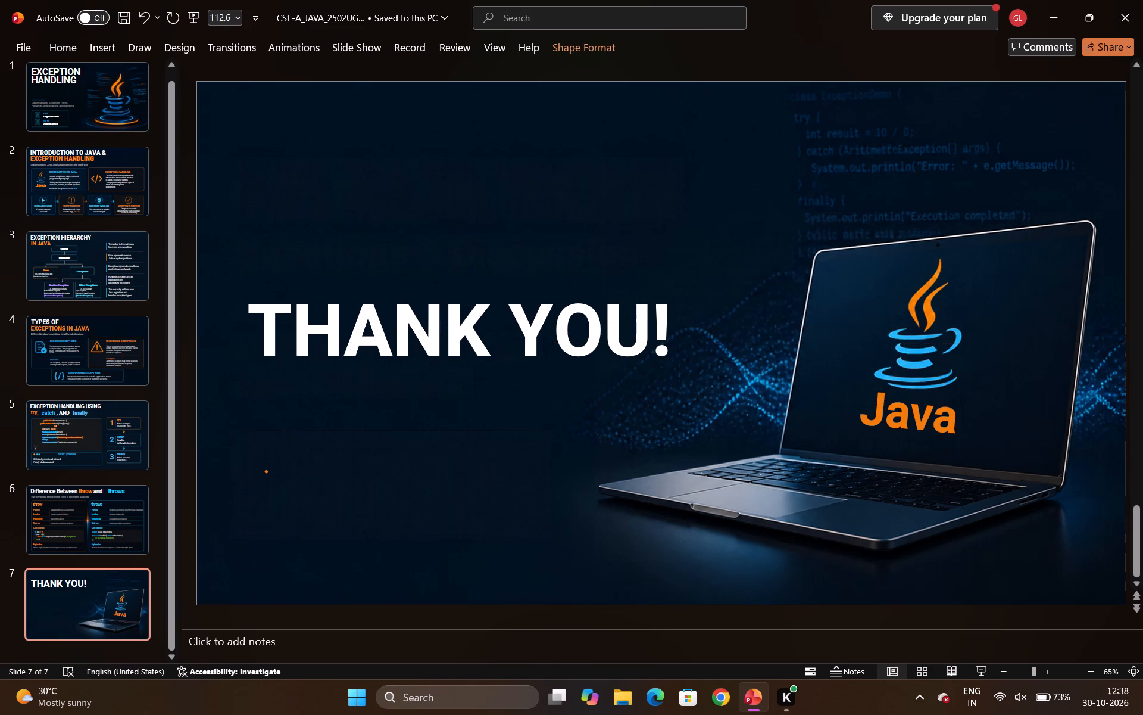
pyautogui.moveTo(457, 381); pyautogui.dragTo(460, 385)
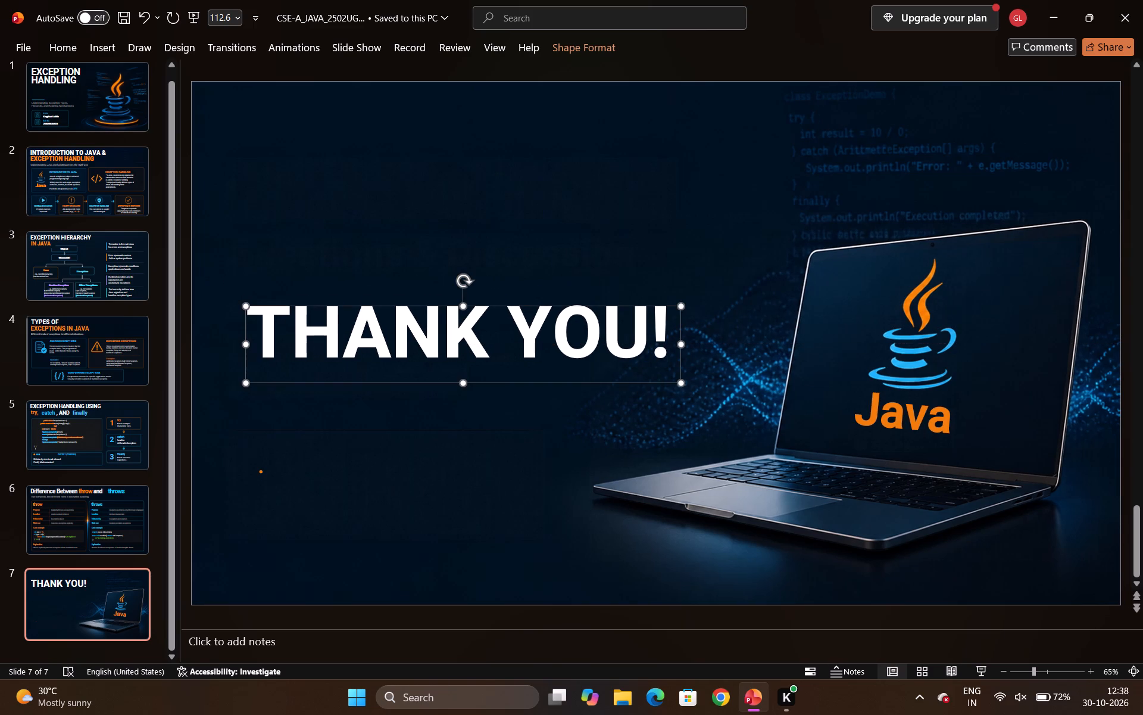
pyautogui.click(476, 434)
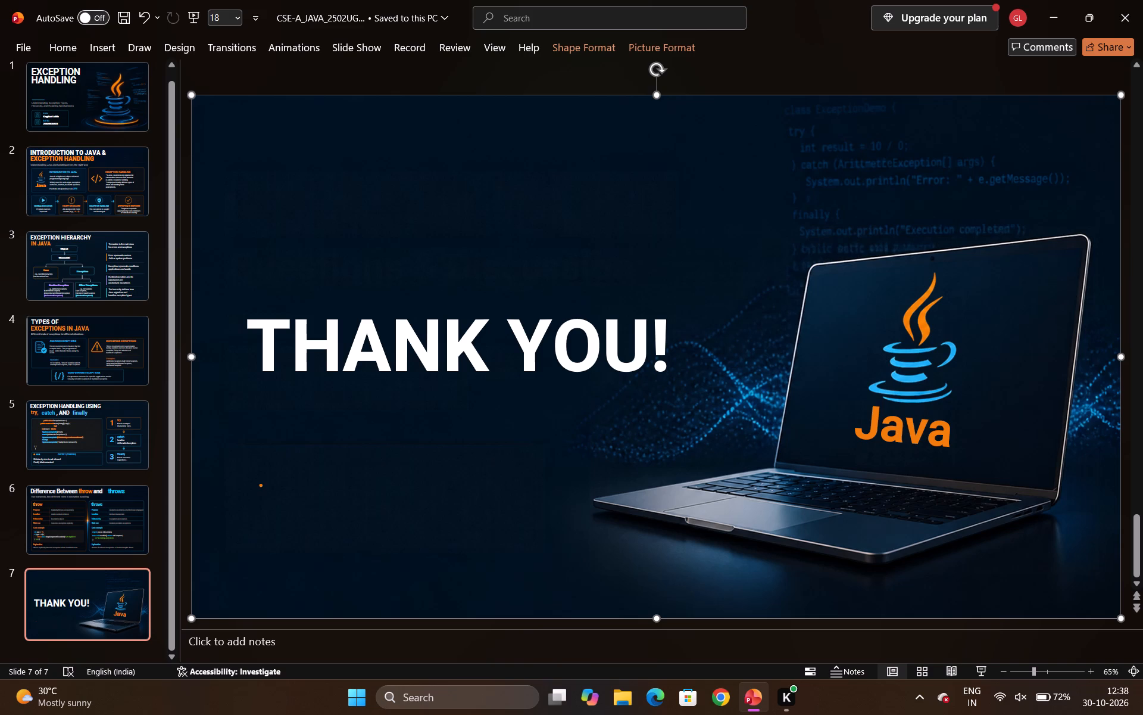
# Save the presentation.
pyautogui.hotkey('ctrl', 's')
pyautogui.hotkey('ctrl', 's')
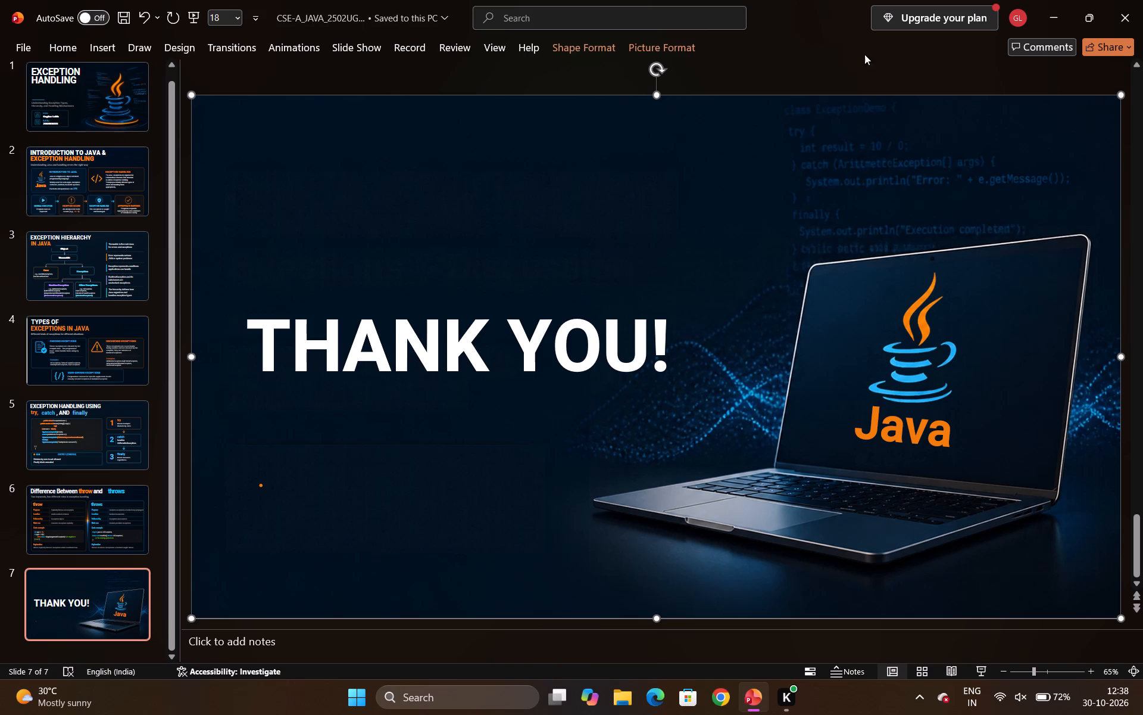